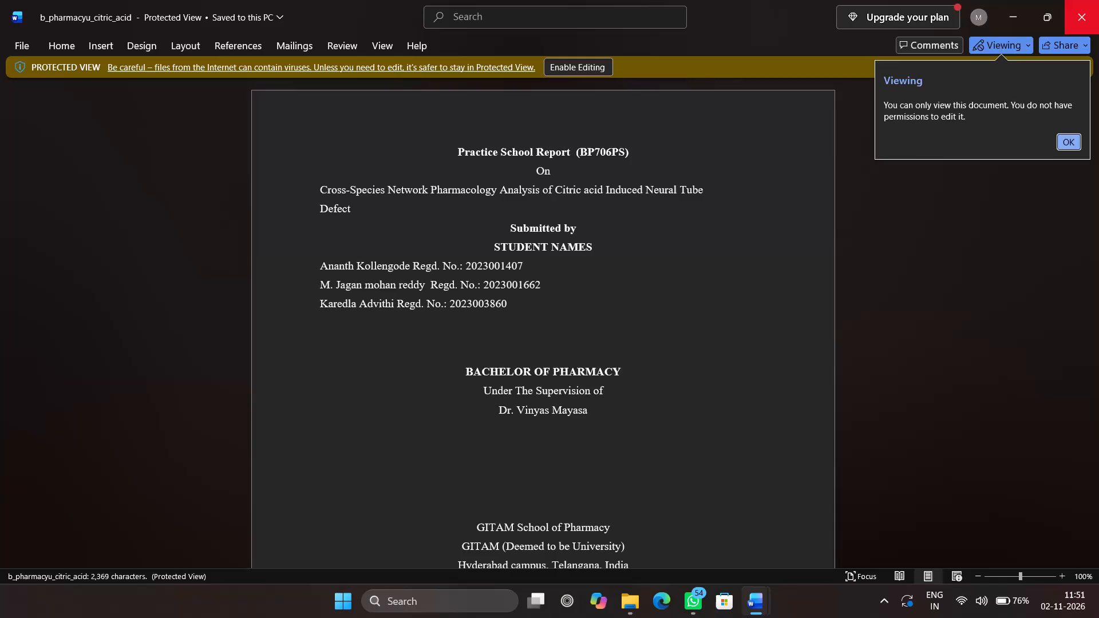
Look through the Practice School Report from the title page, past the declaration, to the students' closing thanks and signature section.
{"action": "left_click", "coordinate": [917, 470]}
{"action": "scroll", "coordinate": [917, 470], "scroll_direction": "down", "scroll_amount": 3}
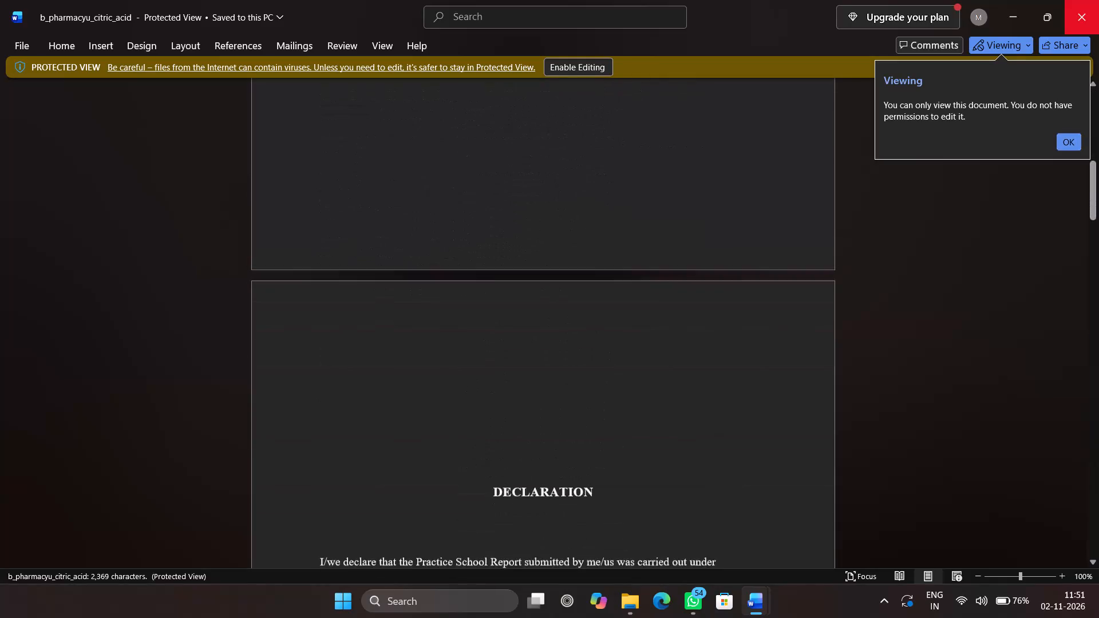
{"action": "scroll", "coordinate": [917, 470], "scroll_direction": "down", "scroll_amount": 10}
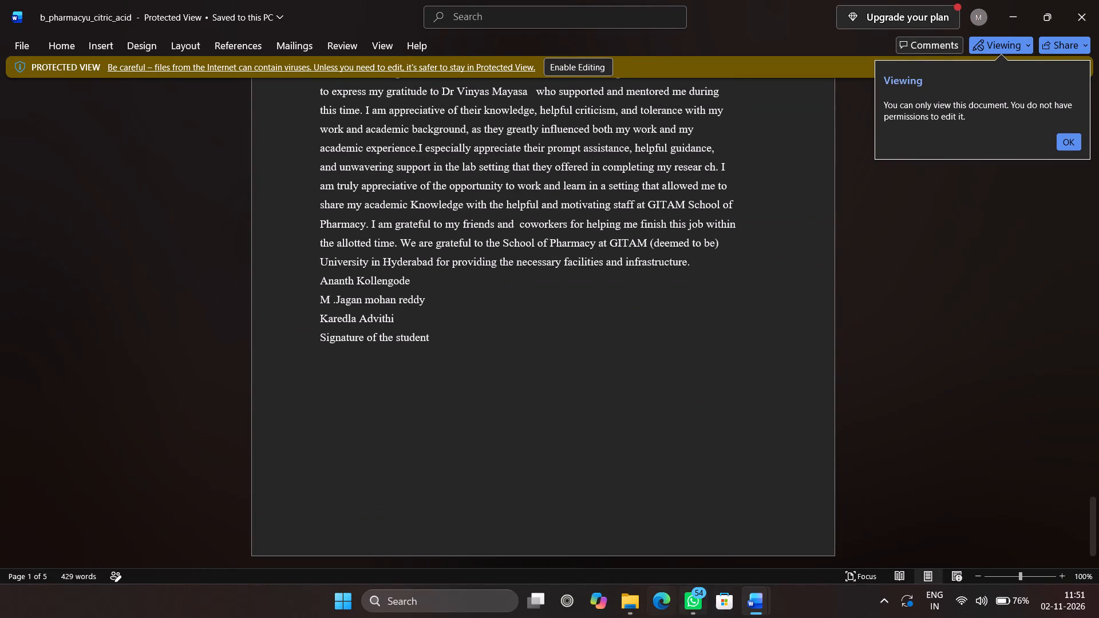
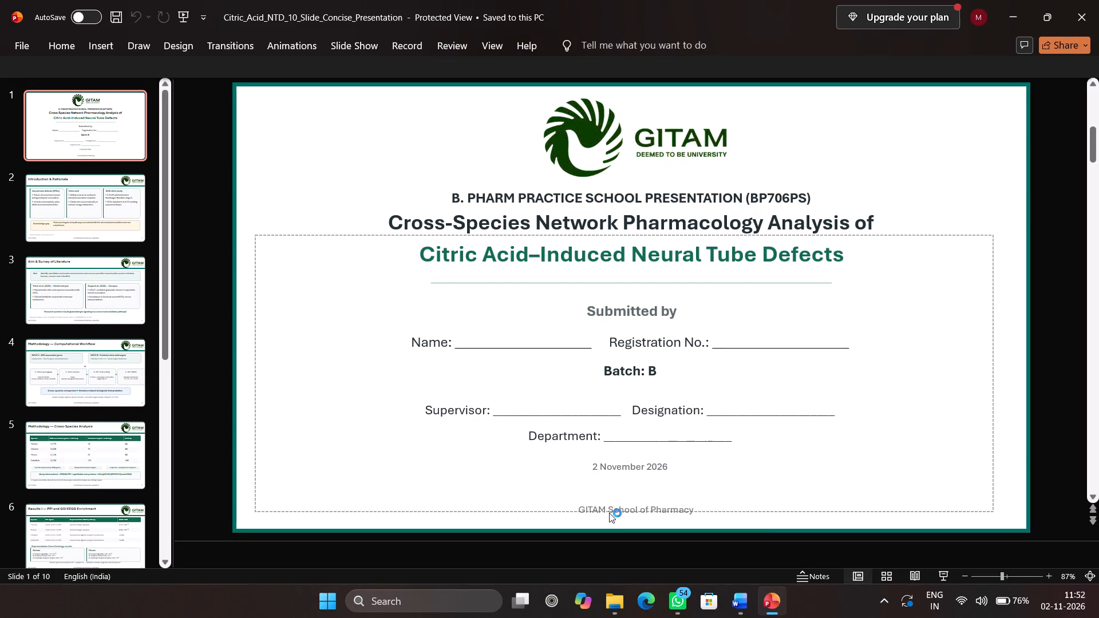
Skim the concise presentation's slides from the title slide through the results and discussion slides, and return to the title slide.
{"action": "scroll", "coordinate": [609, 513], "scroll_direction": "down", "scroll_amount": 7}
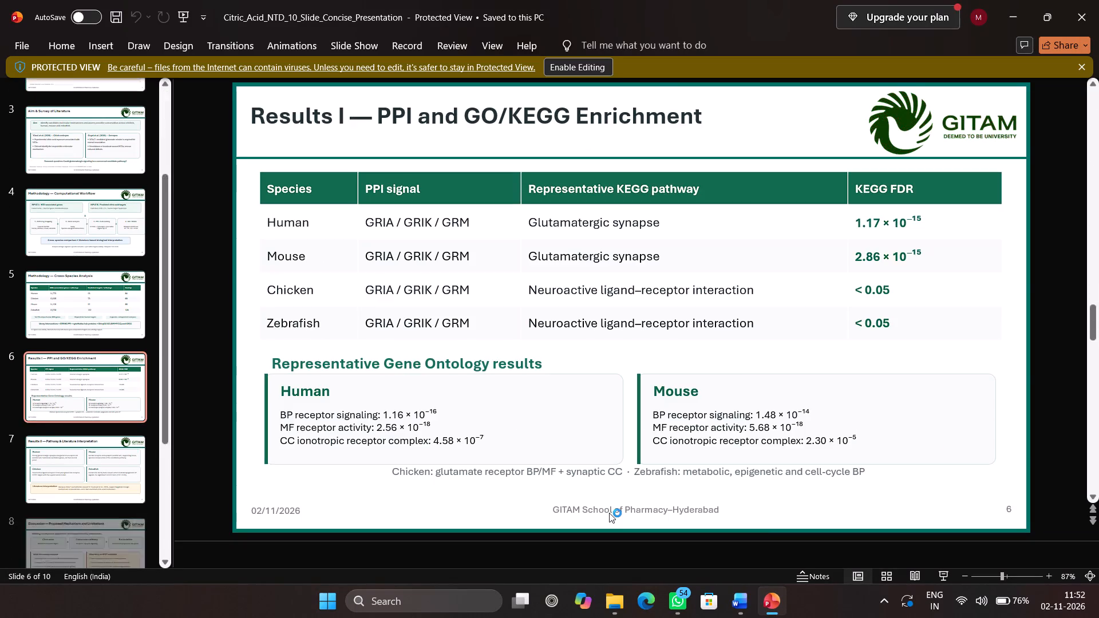
{"action": "scroll", "coordinate": [609, 513], "scroll_direction": "down", "scroll_amount": 9}
{"action": "scroll", "coordinate": [609, 513], "scroll_direction": "up", "scroll_amount": 20}
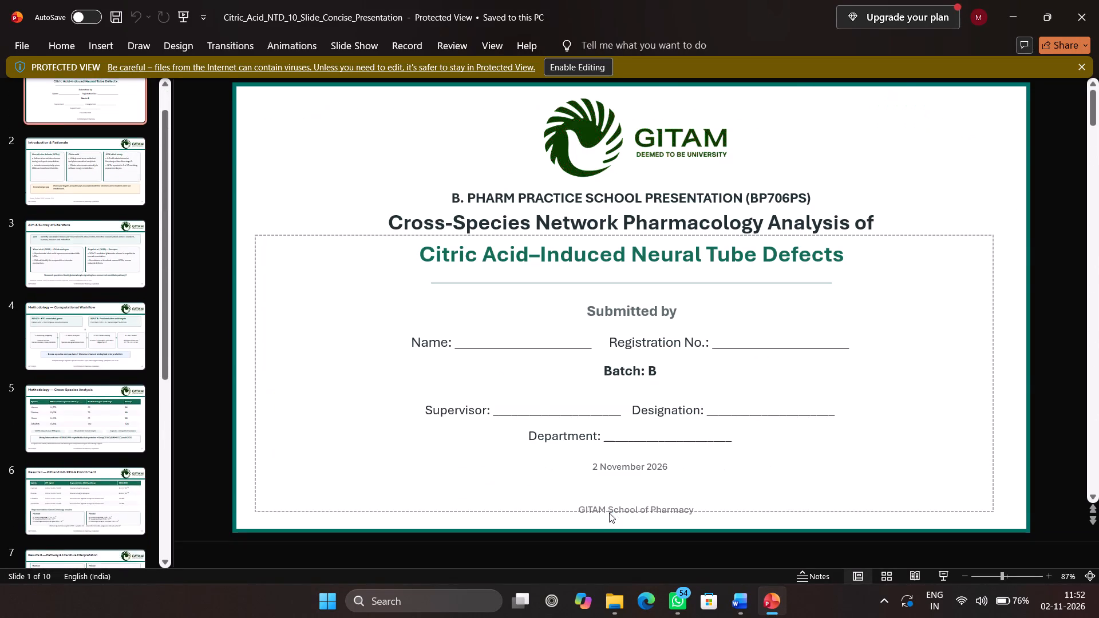
{"action": "scroll", "coordinate": [609, 513], "scroll_direction": "up", "scroll_amount": 3}
{"action": "scroll", "coordinate": [609, 513], "scroll_direction": "down", "scroll_amount": 6}
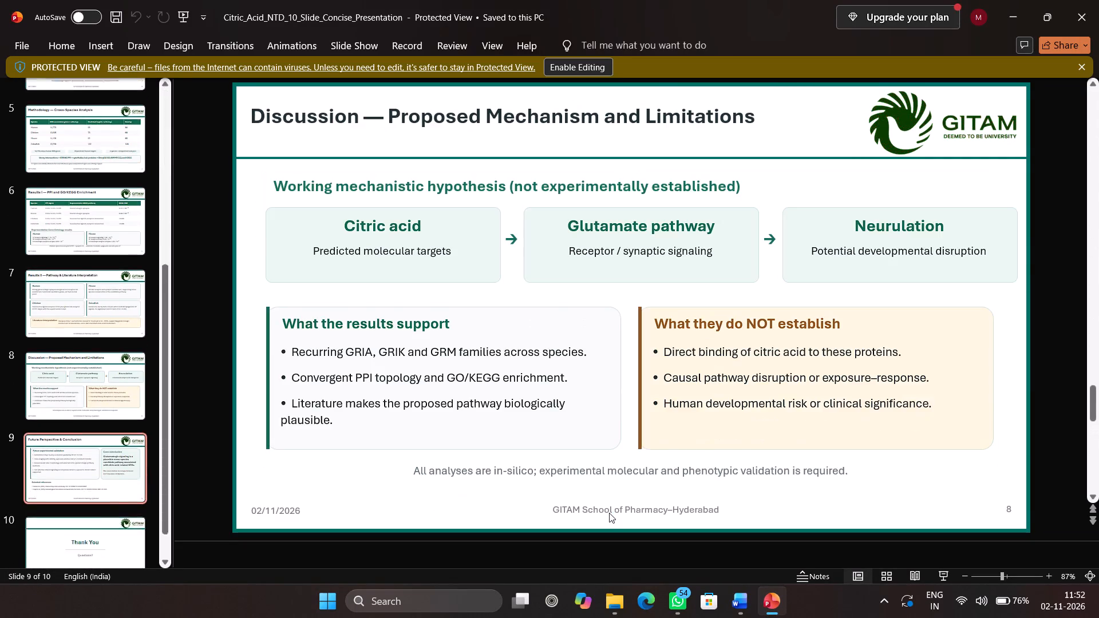
{"action": "scroll", "coordinate": [609, 513], "scroll_direction": "up", "scroll_amount": 9}
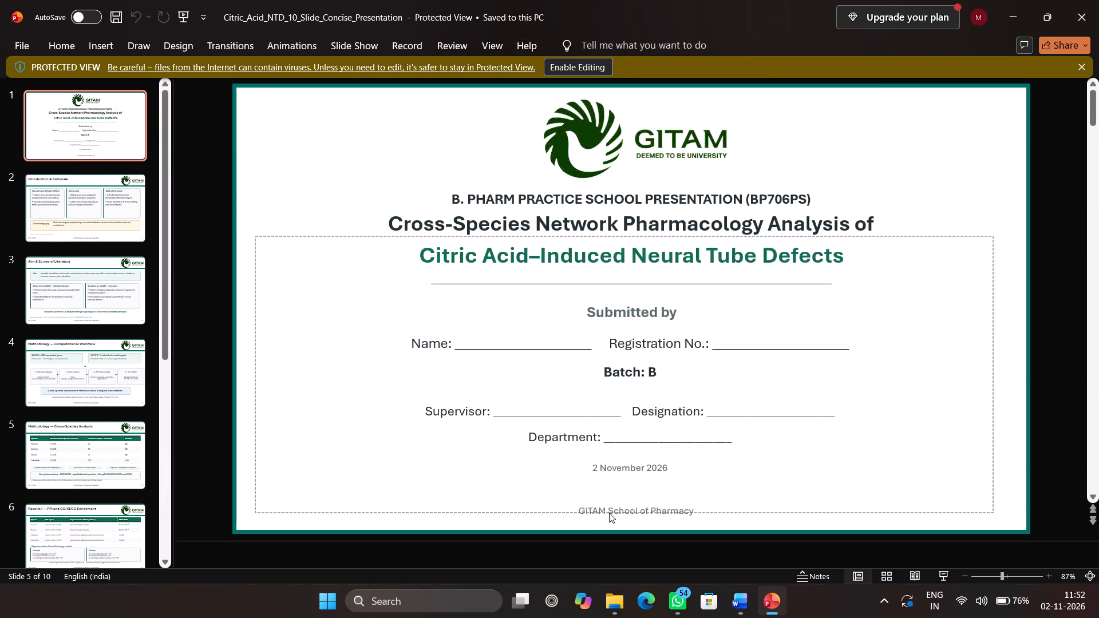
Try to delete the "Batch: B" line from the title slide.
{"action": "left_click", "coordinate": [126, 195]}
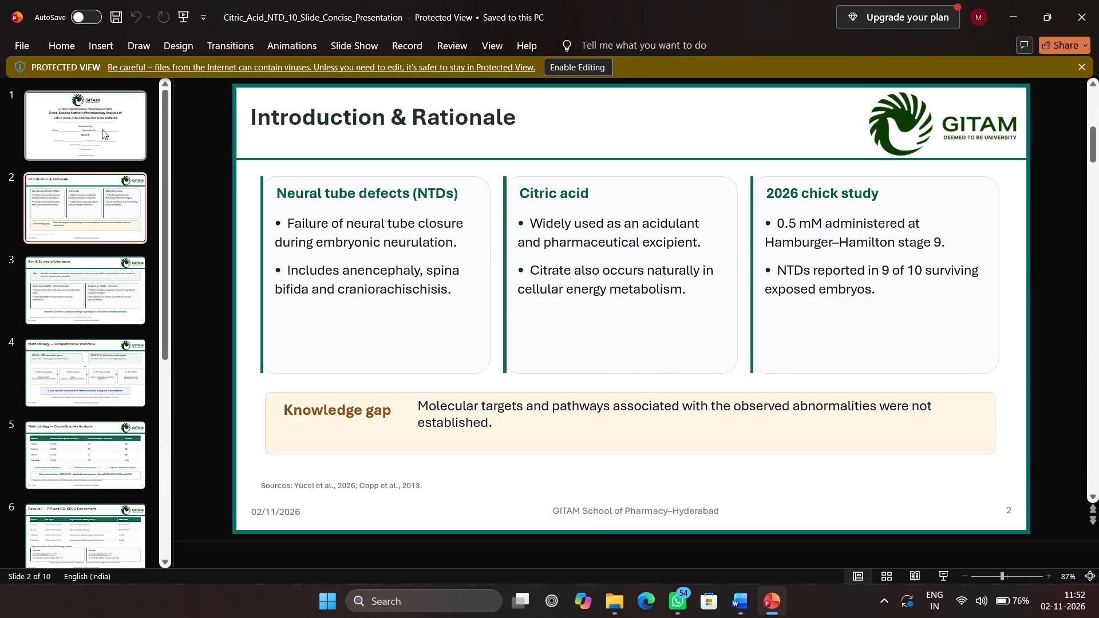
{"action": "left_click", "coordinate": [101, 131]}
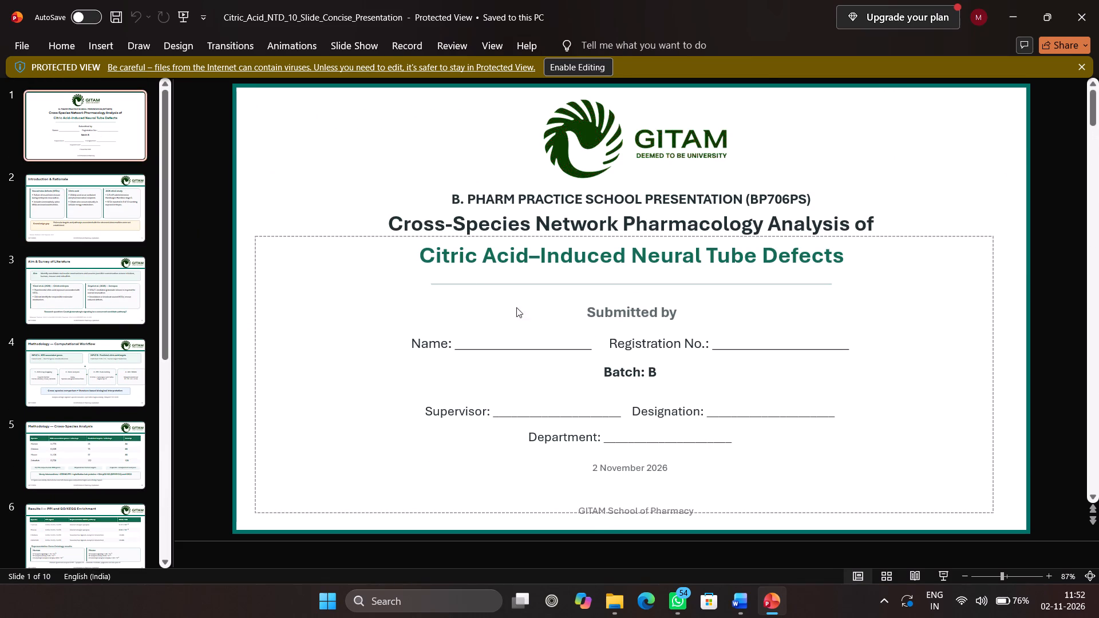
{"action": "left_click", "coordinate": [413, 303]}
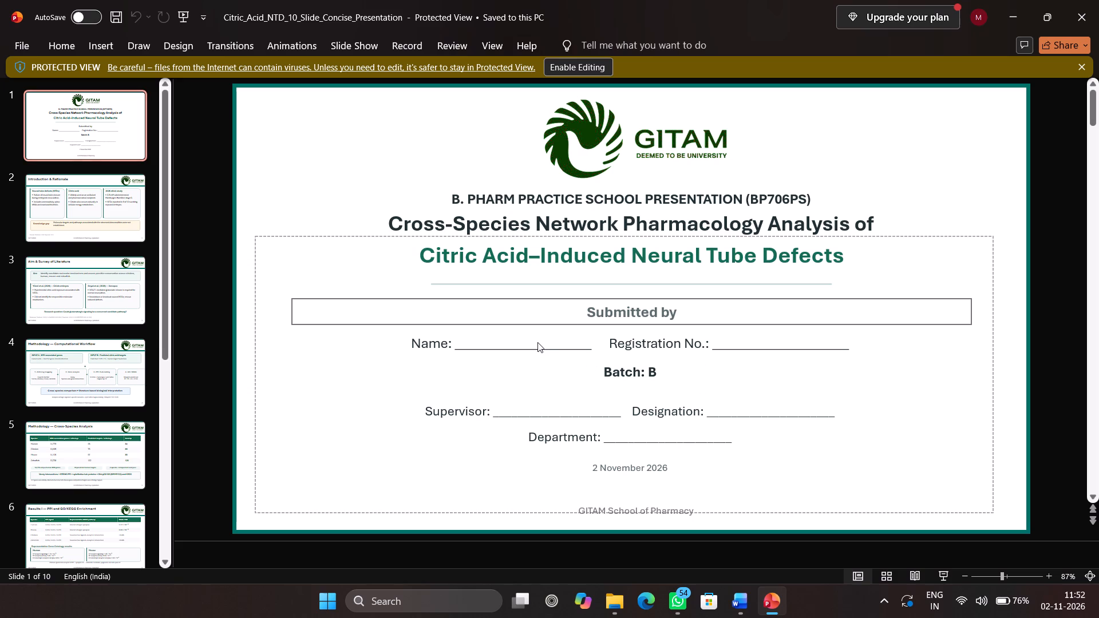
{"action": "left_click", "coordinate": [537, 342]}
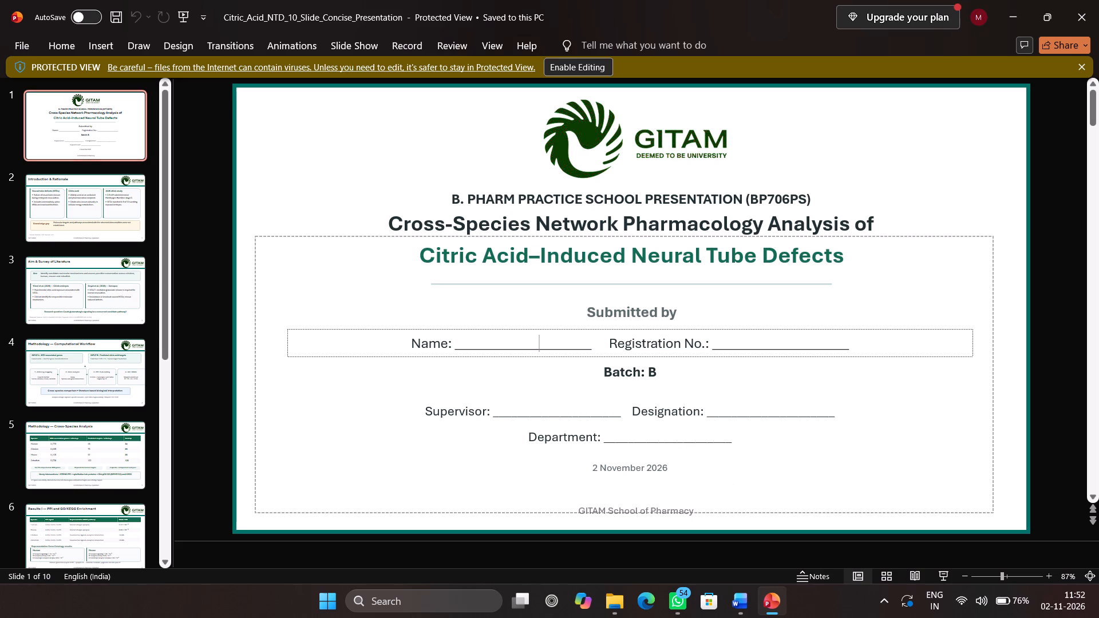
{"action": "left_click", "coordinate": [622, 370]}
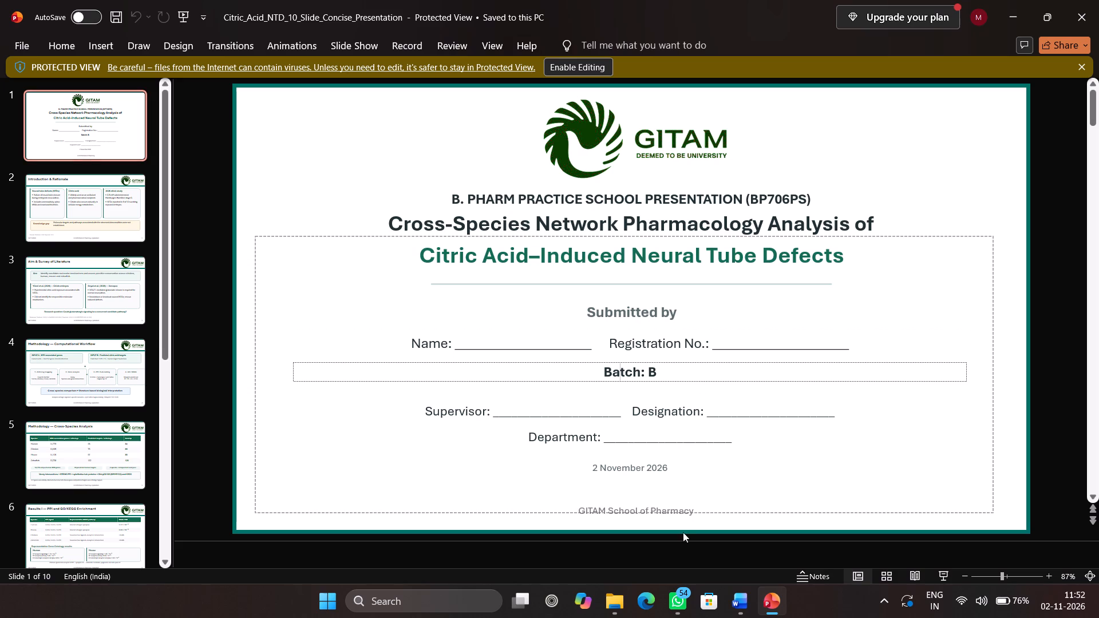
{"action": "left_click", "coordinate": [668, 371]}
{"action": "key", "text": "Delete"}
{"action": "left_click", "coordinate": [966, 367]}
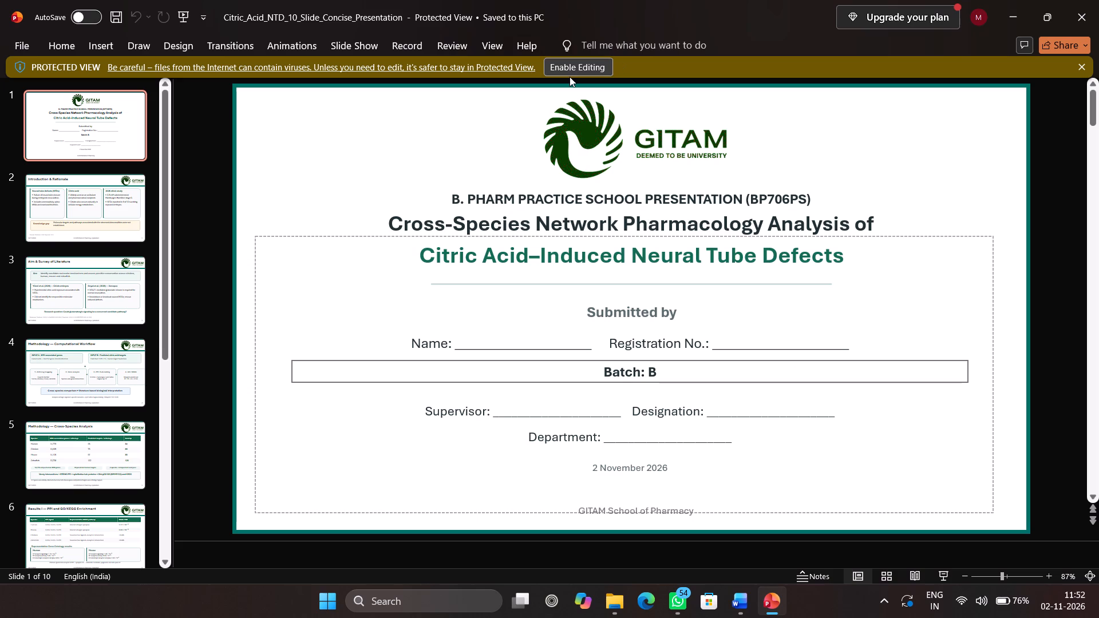
Enable editing for the protected presentation.
{"action": "left_click", "coordinate": [573, 65]}
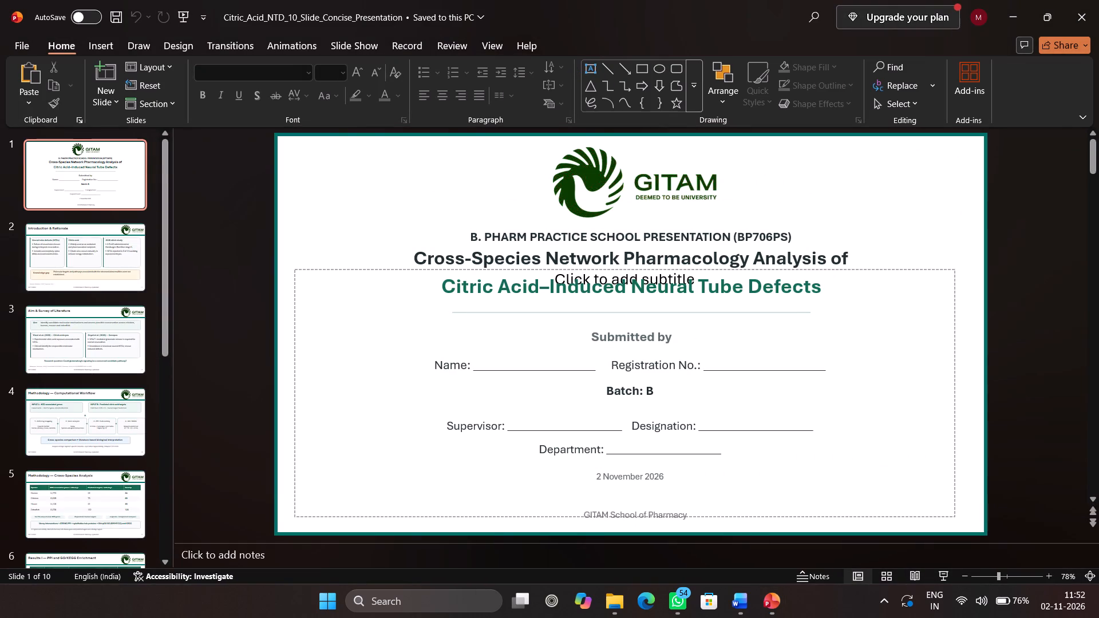
Delete the "Batch: B" text box from the title slide.
{"action": "left_click", "coordinate": [635, 391]}
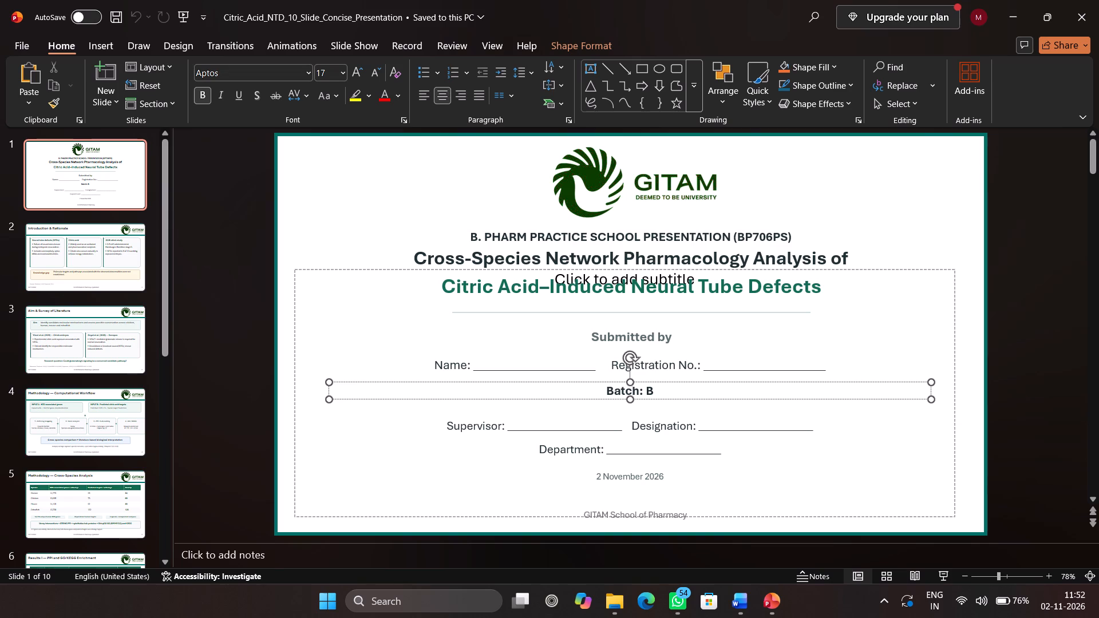
{"action": "key", "text": "Delete"}
{"action": "key", "text": "Delete"}
{"action": "key", "text": "Delete"}
{"action": "key", "text": "Delete"}
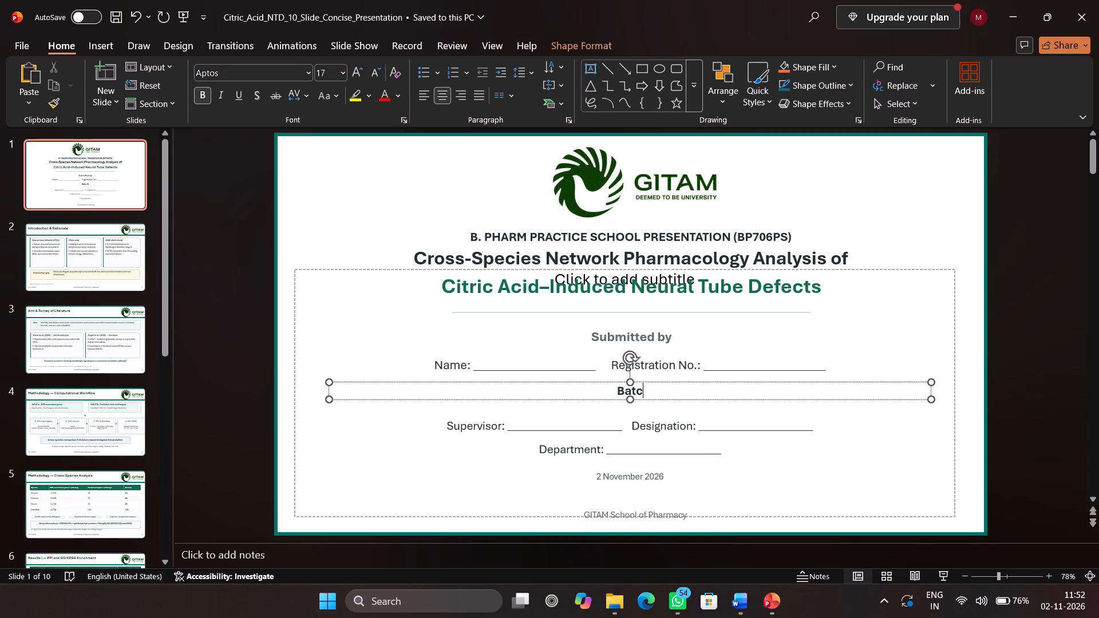
{"action": "key", "text": "Delete"}
{"action": "key", "text": "Delete"}
{"action": "key", "text": "Delete"}
{"action": "key", "text": "Delete"}
{"action": "key", "text": "Delete"}
{"action": "key", "text": "Delete"}
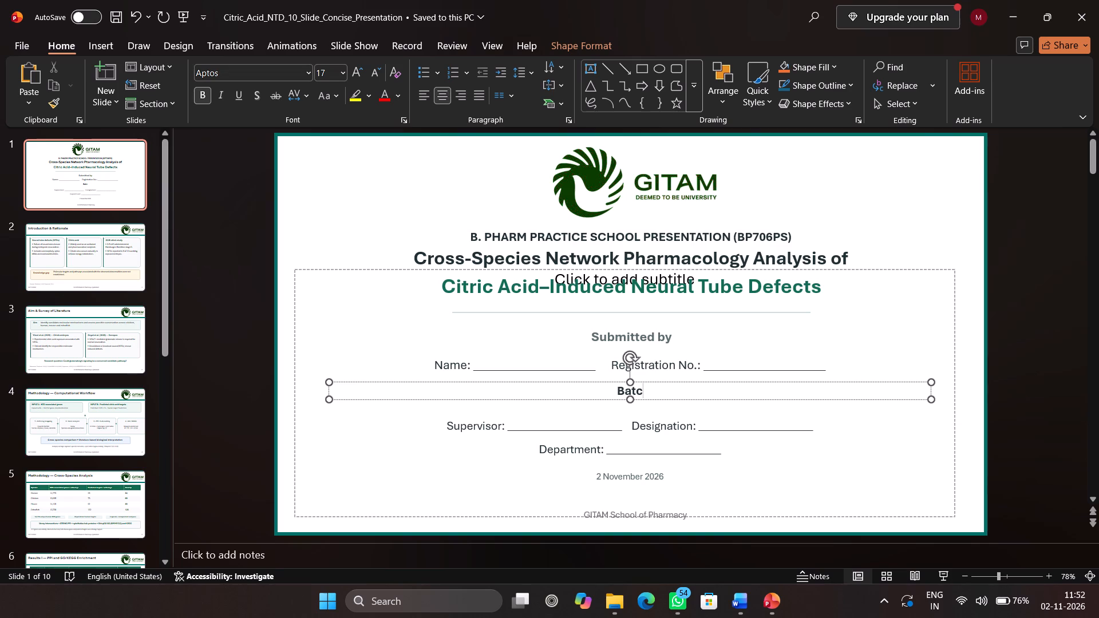
{"action": "left_click", "coordinate": [647, 387]}
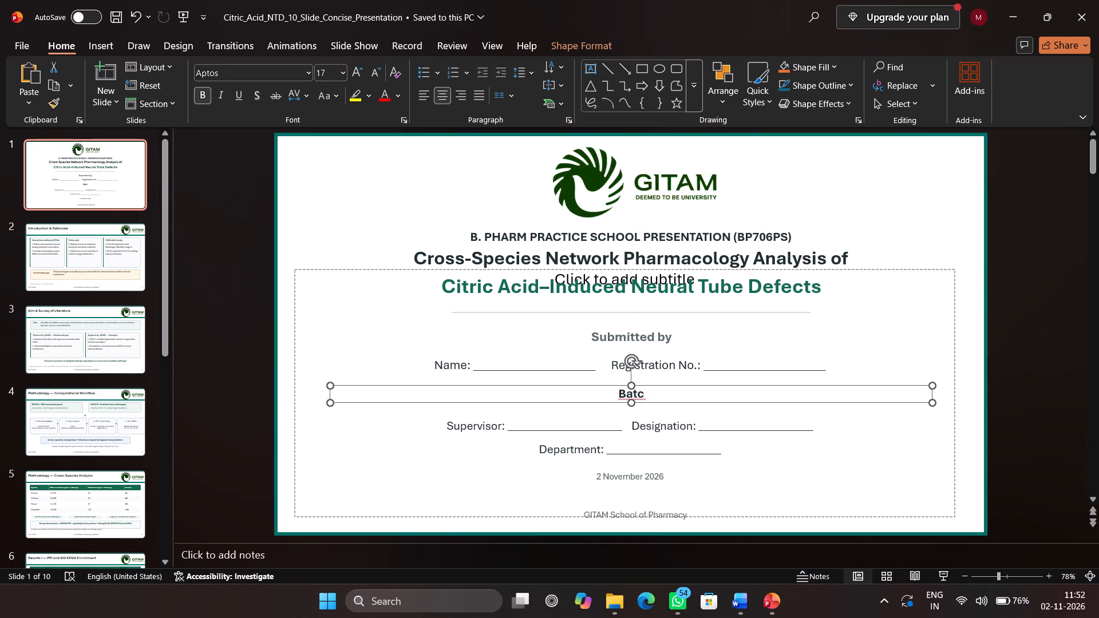
{"action": "key", "text": "BackSpace"}
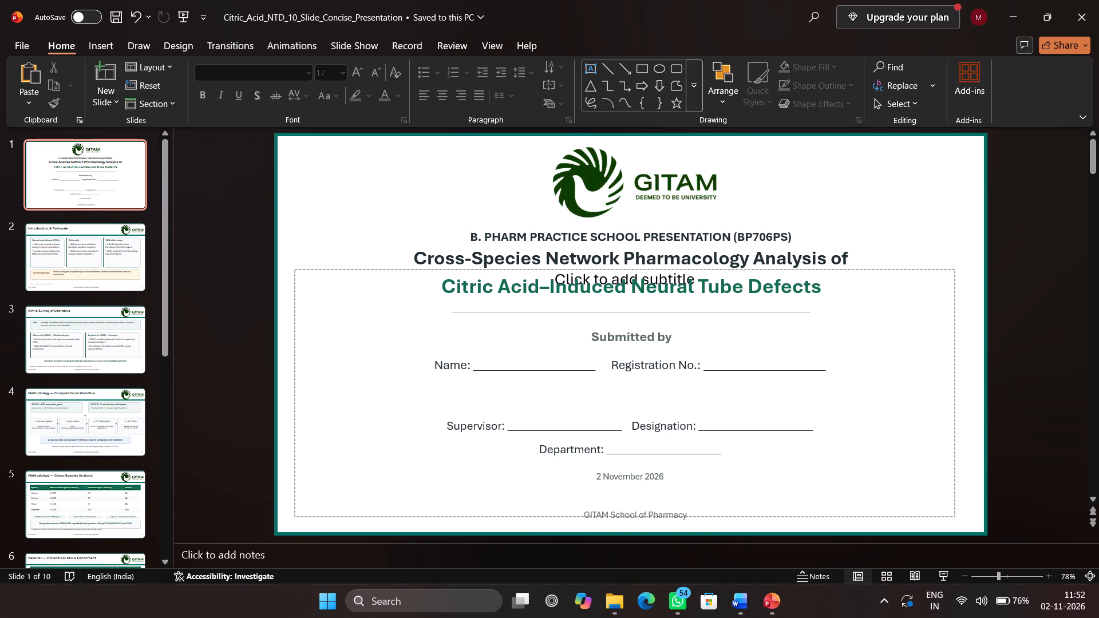
Preview the title slide in full-screen slide show view and return to editing.
{"action": "left_click", "coordinate": [543, 371]}
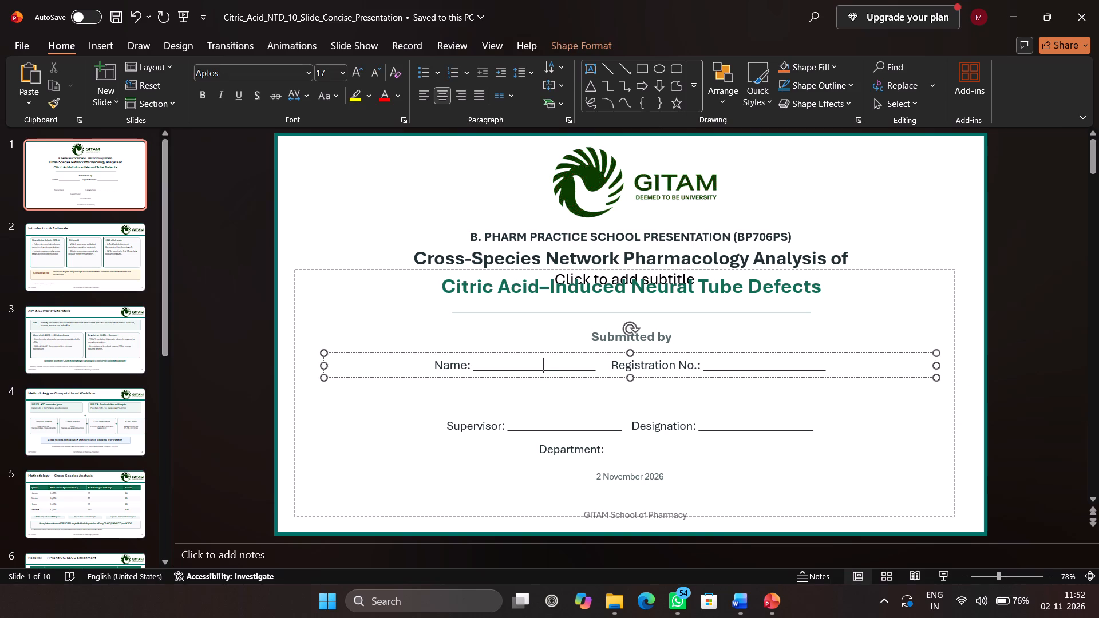
{"action": "left_click", "coordinate": [841, 159]}
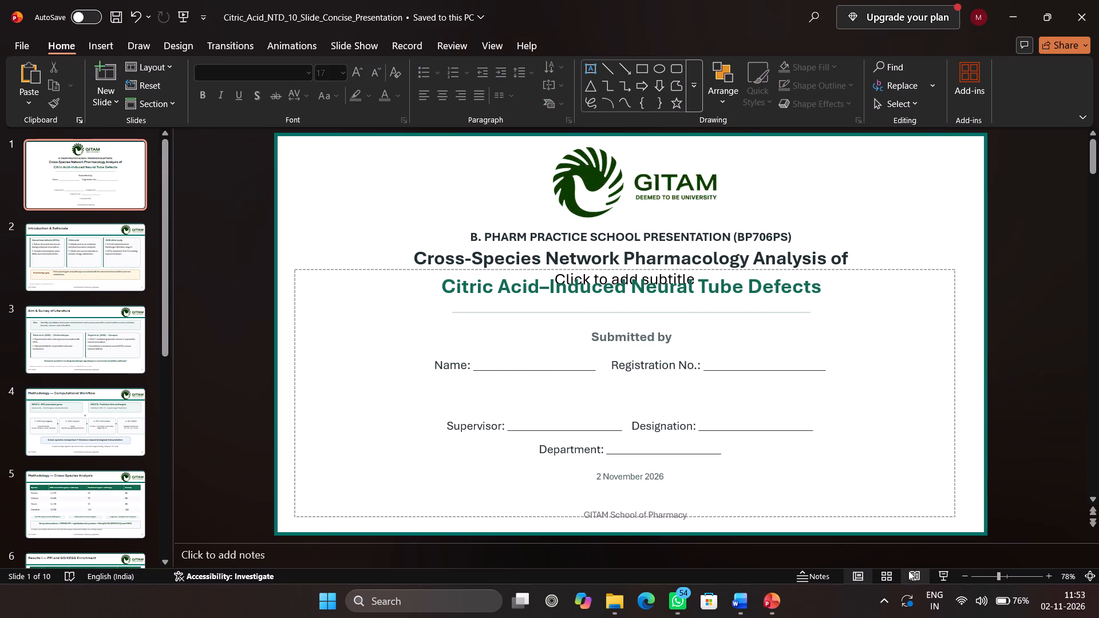
{"action": "left_click", "coordinate": [942, 572]}
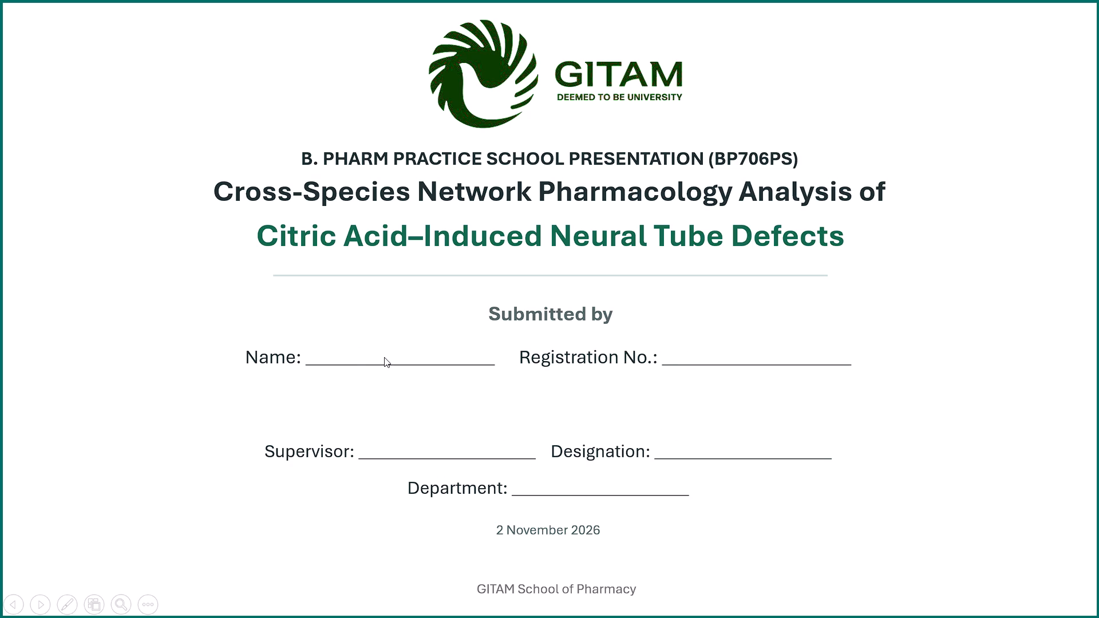
{"action": "key", "text": "Escape"}
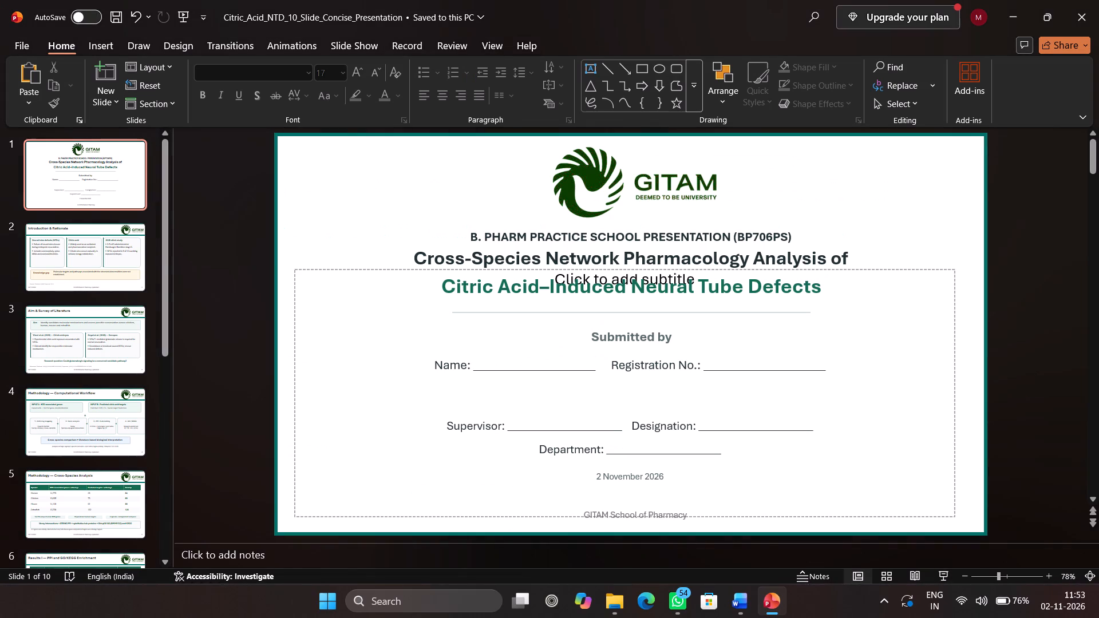
Delete the text box with the Name and Registration No. blanks from the title slide.
{"action": "left_click", "coordinate": [440, 373]}
{"action": "key", "text": "BackSpace"}
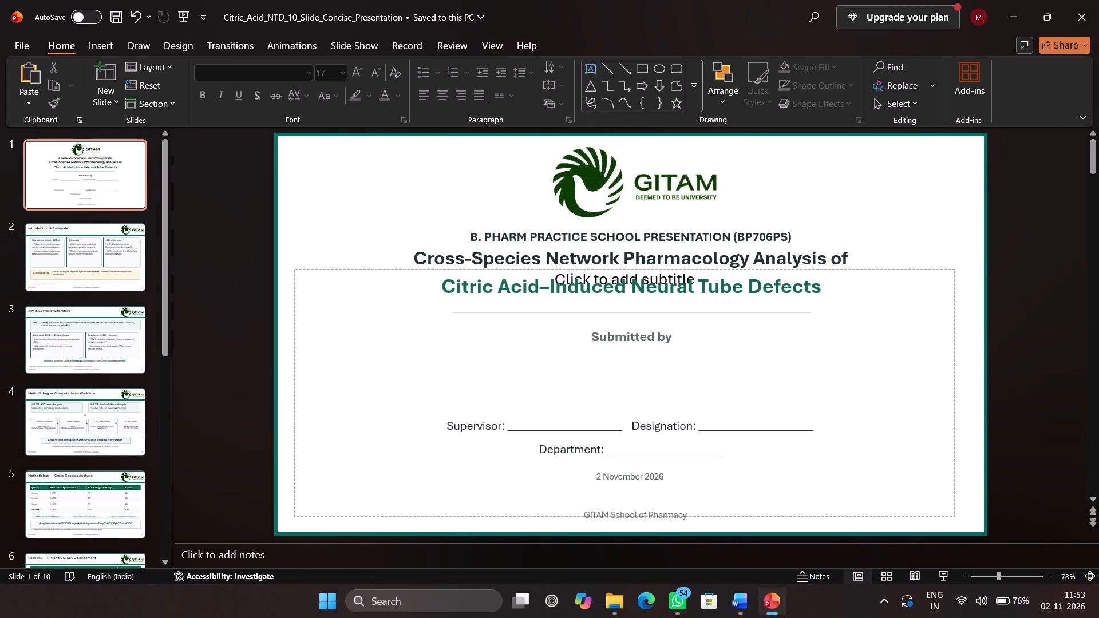
Delete the text box with the Supervisor and Designation blanks from the title slide.
{"action": "left_click", "coordinate": [600, 439]}
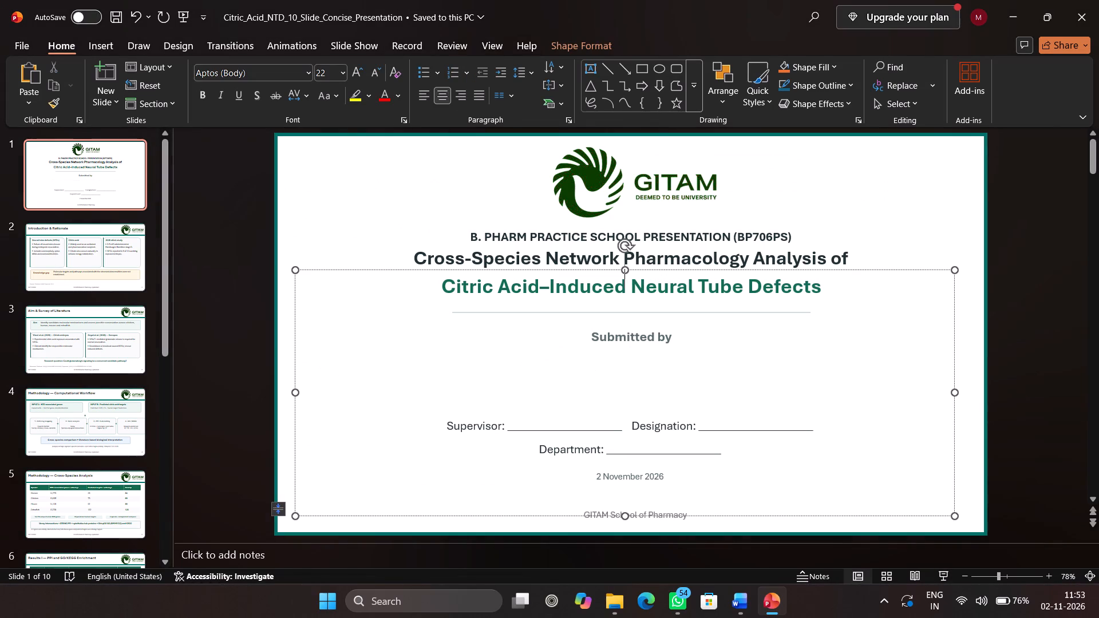
{"action": "key", "text": "BackSpace"}
{"action": "key", "text": "BackSpace"}
{"action": "left_click", "coordinate": [584, 429]}
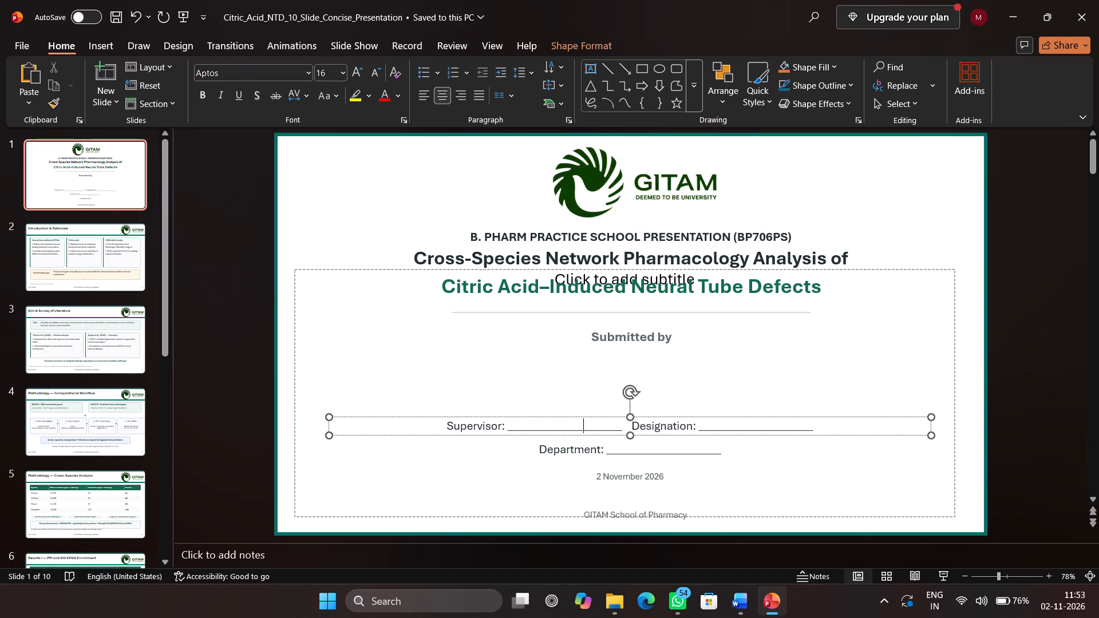
{"action": "key", "text": "BackSpace"}
{"action": "key", "text": "BackSpace"}
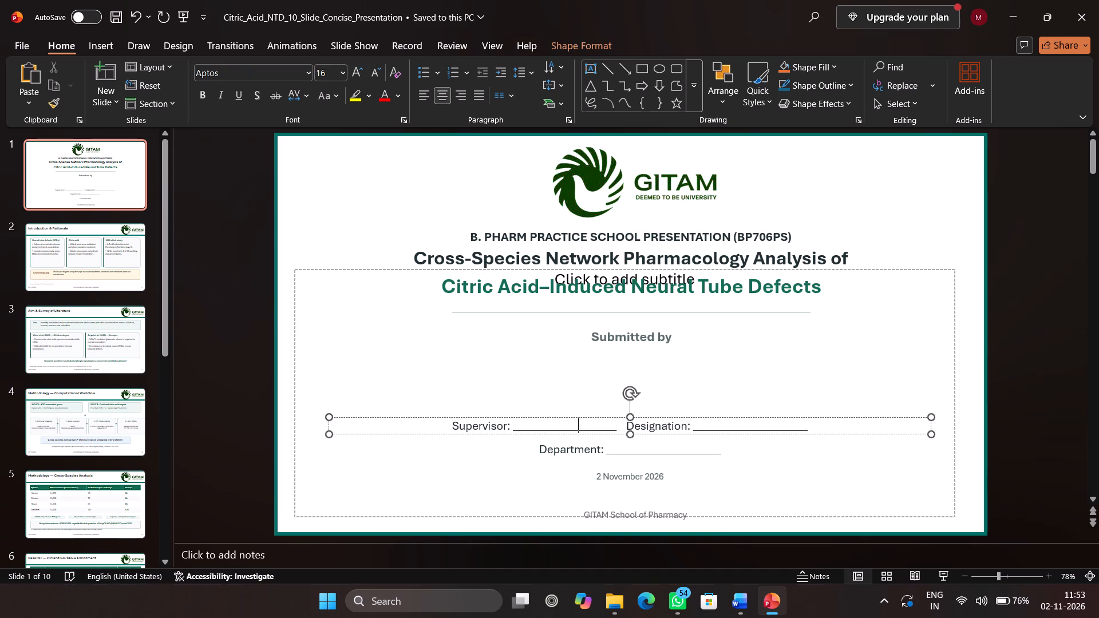
{"action": "left_click", "coordinate": [814, 416]}
{"action": "key", "text": "BackSpace"}
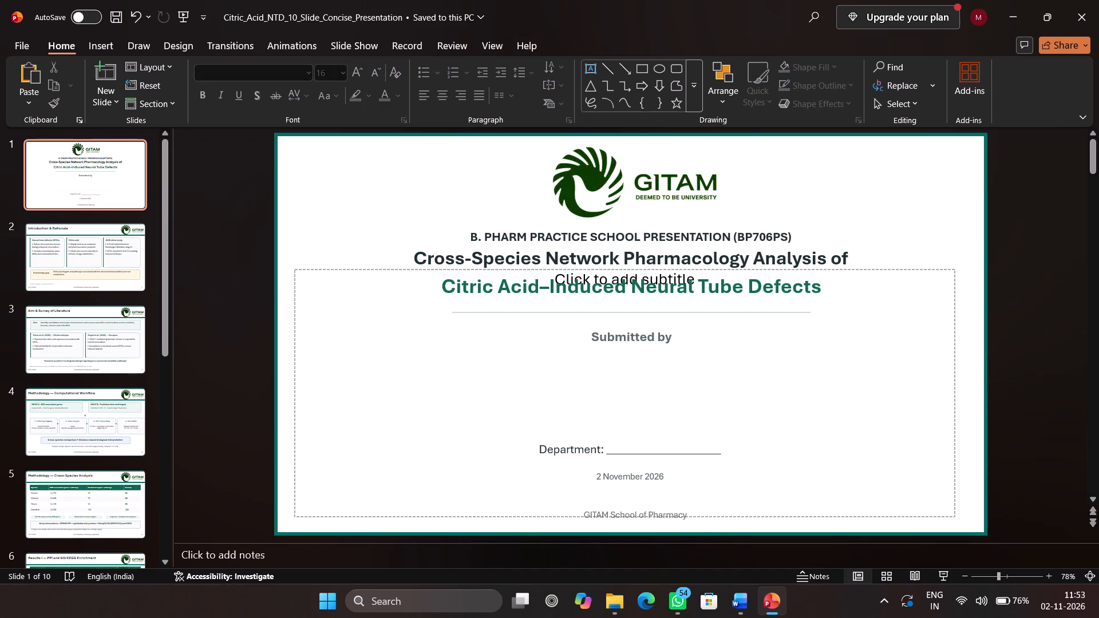
Delete the text box with the Department blank from the title slide.
{"action": "left_click", "coordinate": [683, 462]}
{"action": "left_click", "coordinate": [591, 446]}
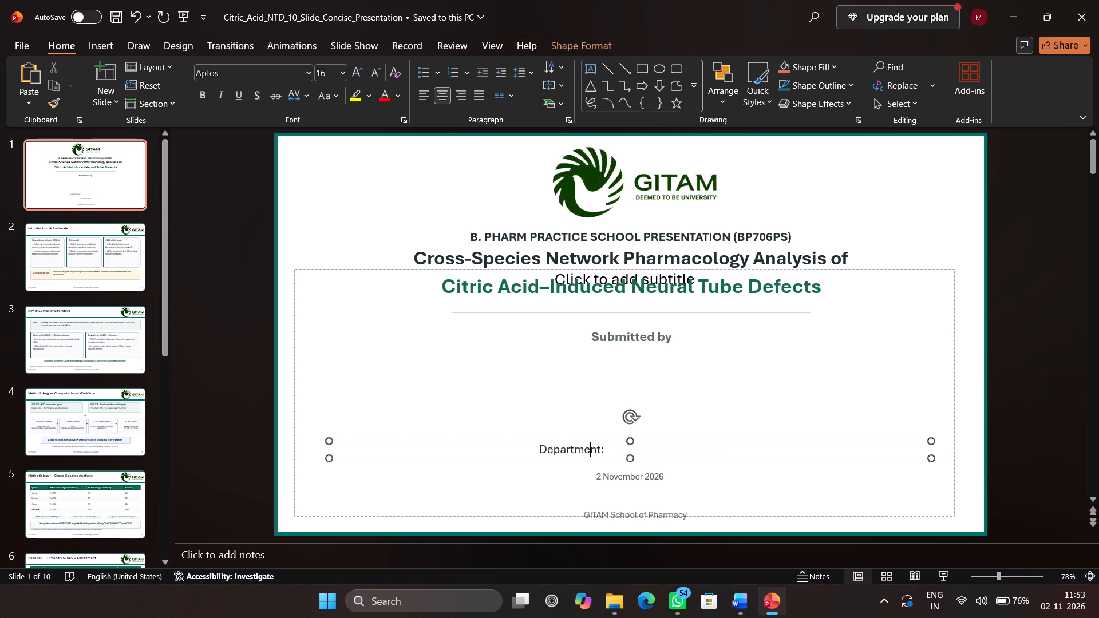
{"action": "key", "text": "BackSpace"}
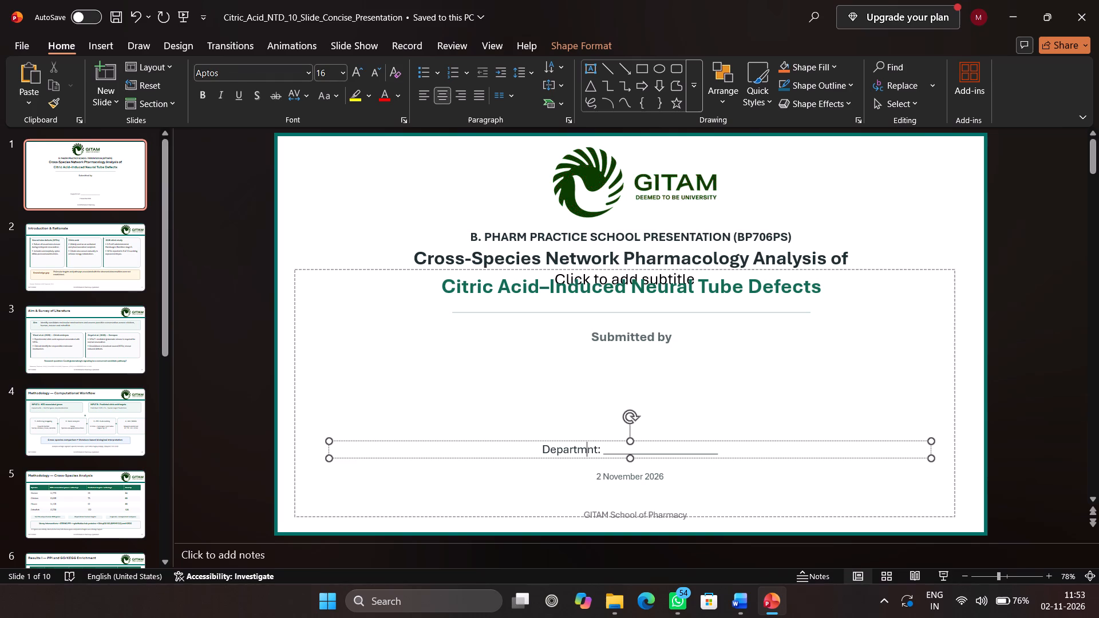
{"action": "left_click", "coordinate": [595, 441]}
{"action": "key", "text": "BackSpace"}
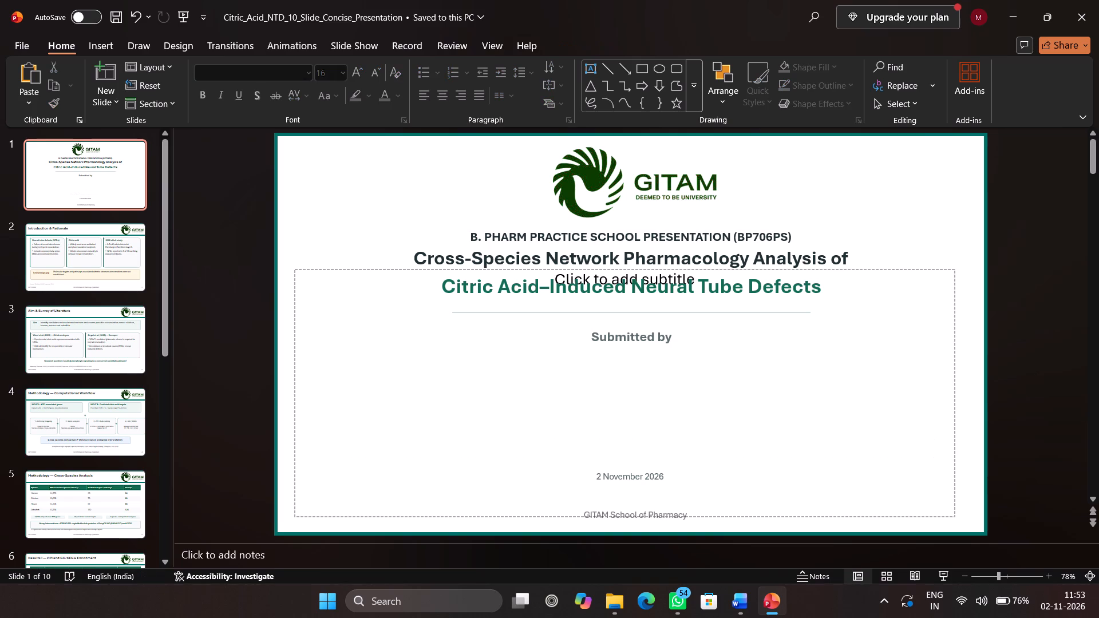
Delete the "2 November 2026" date text box from the title slide.
{"action": "left_click", "coordinate": [611, 474]}
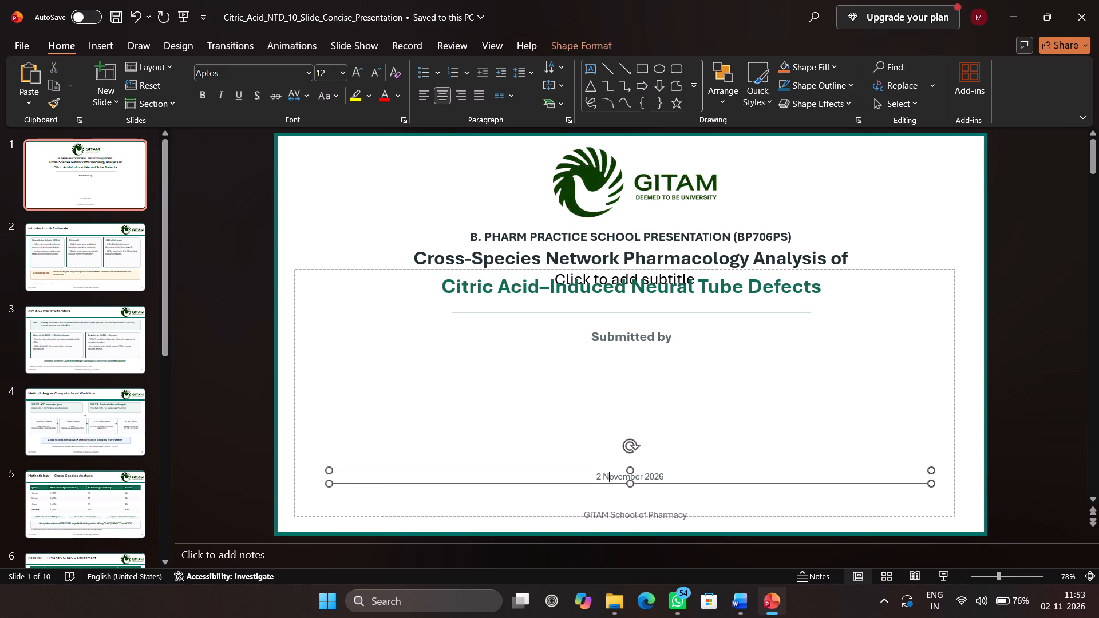
{"action": "key", "text": "BackSpace"}
{"action": "left_click", "coordinate": [667, 472]}
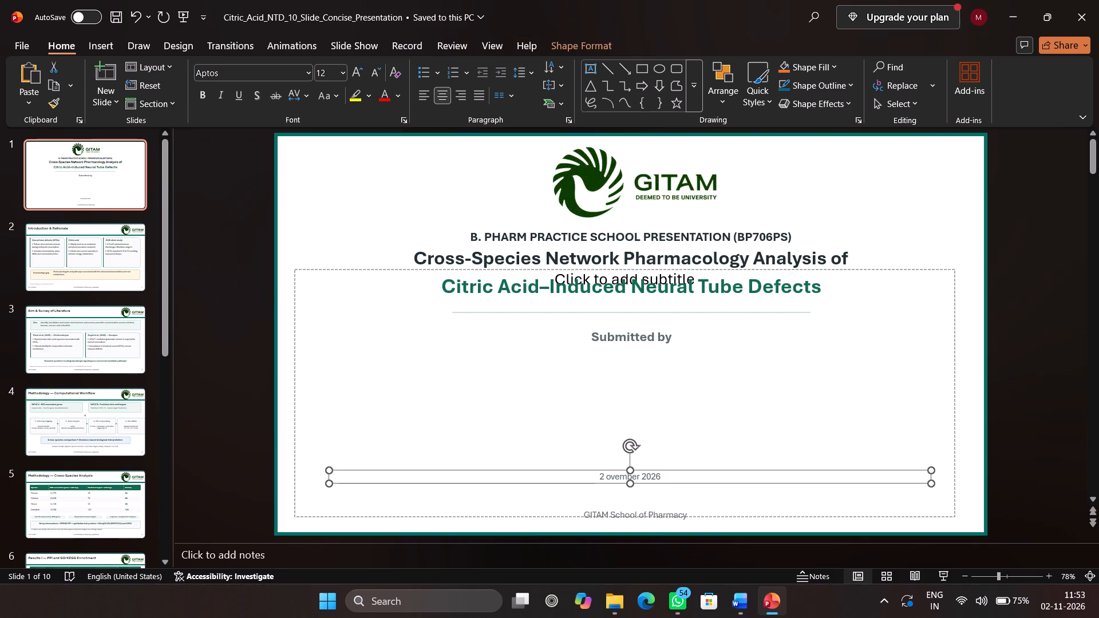
{"action": "key", "text": "BackSpace"}
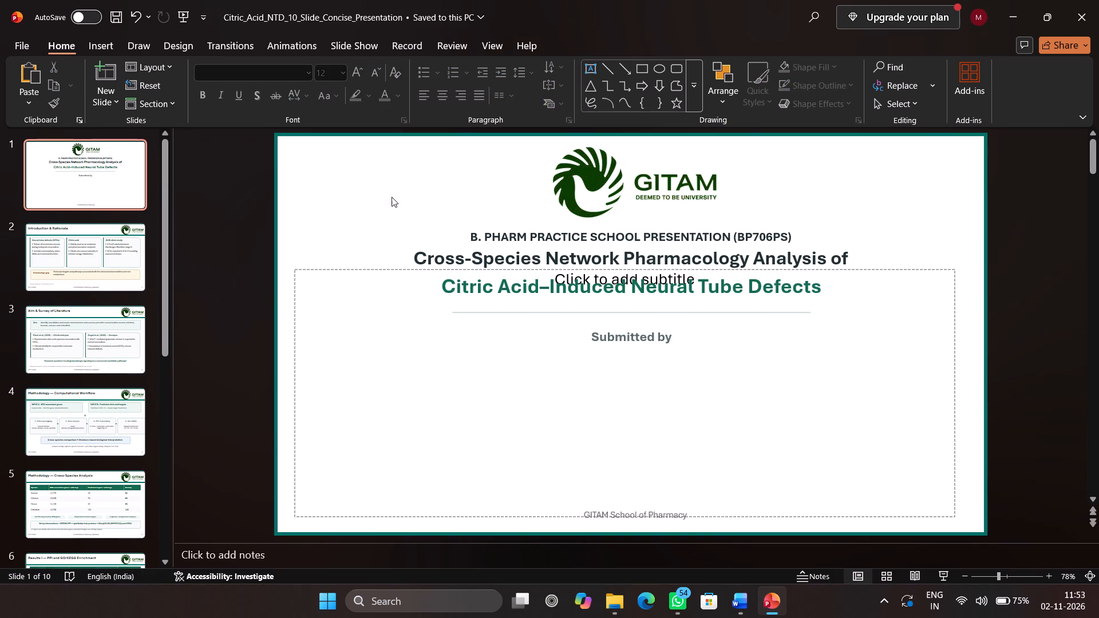
Delete the date box from the footer of slide 2, Introduction & Rationale.
{"action": "left_click", "coordinate": [97, 255]}
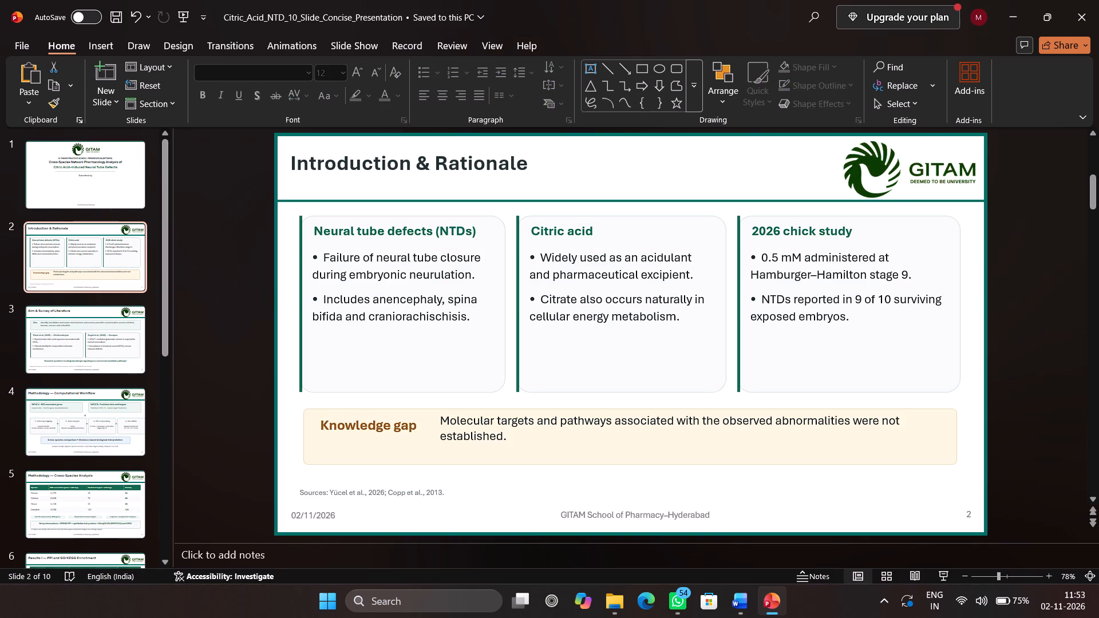
{"action": "left_click", "coordinate": [614, 515]}
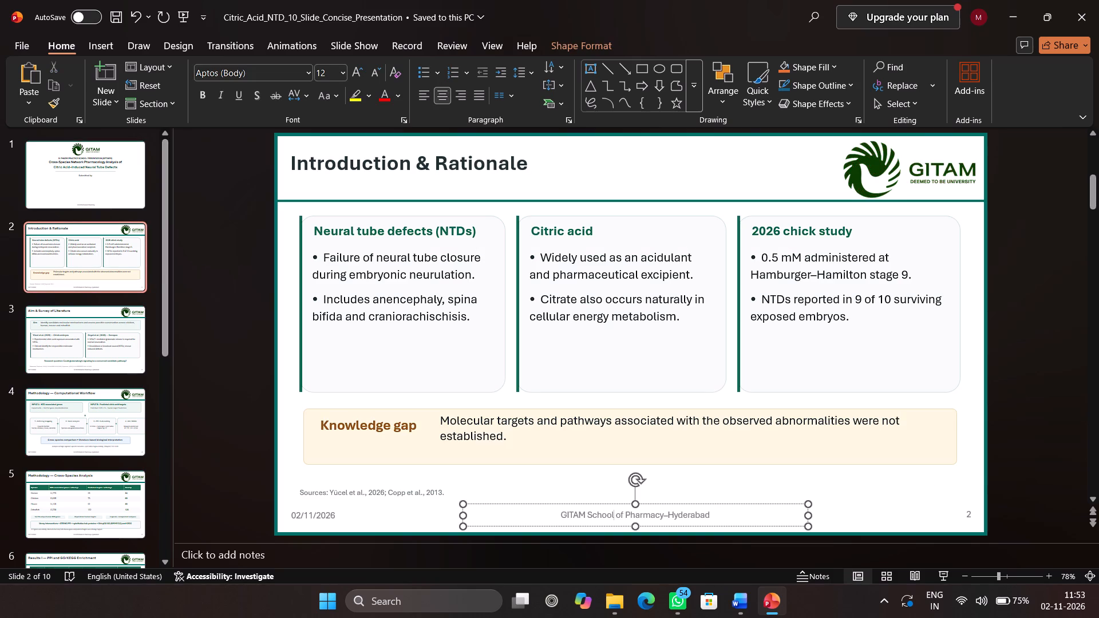
{"action": "left_click", "coordinate": [316, 516]}
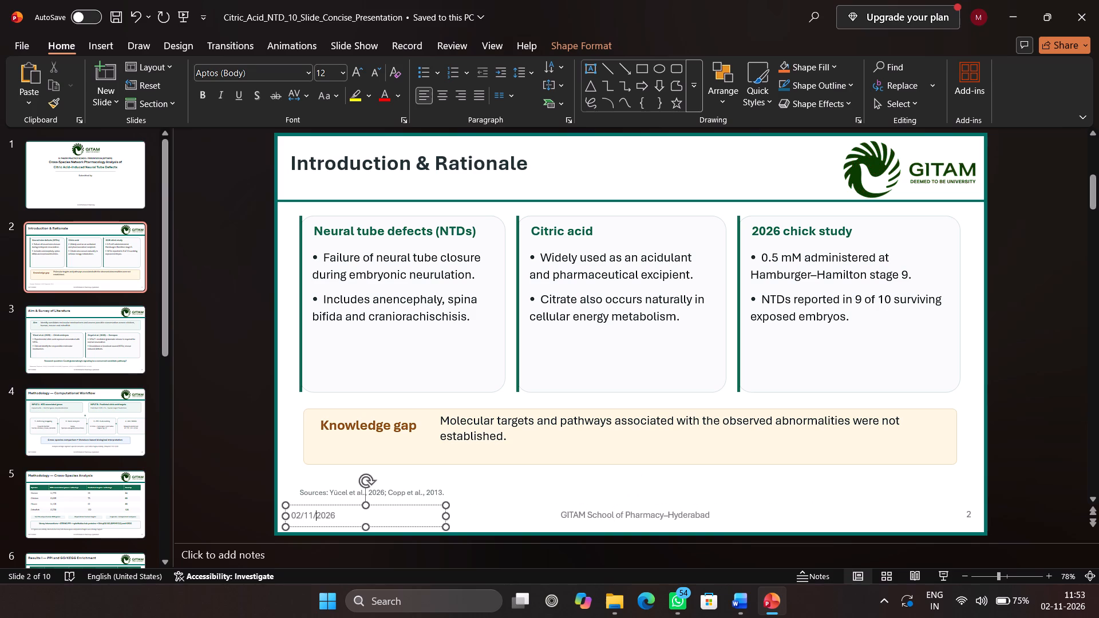
{"action": "left_click", "coordinate": [385, 504]}
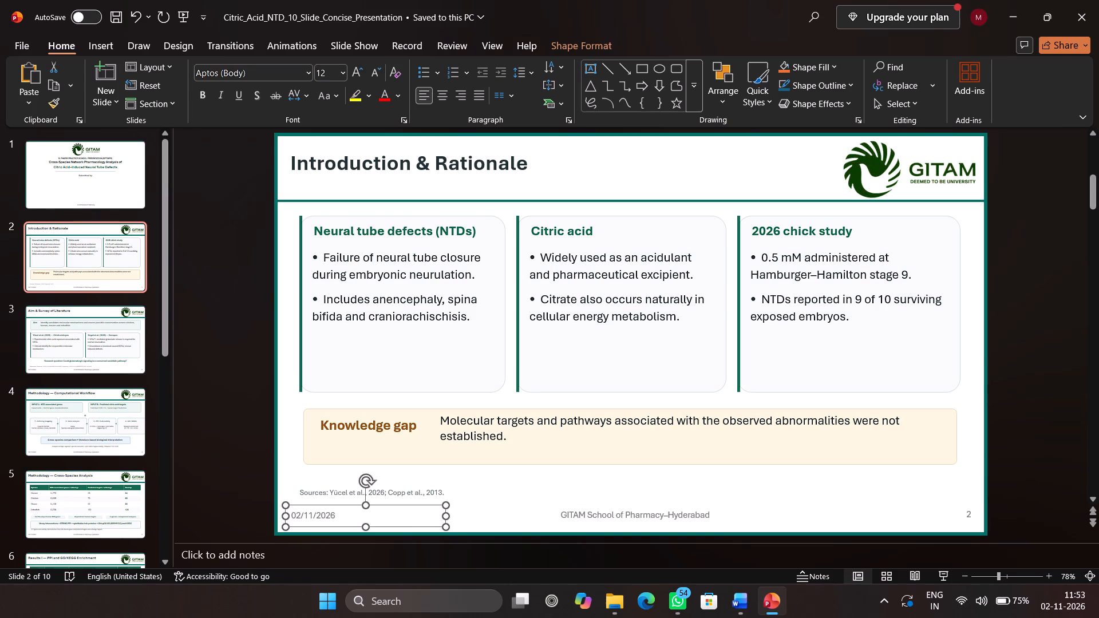
{"action": "key", "text": "BackSpace"}
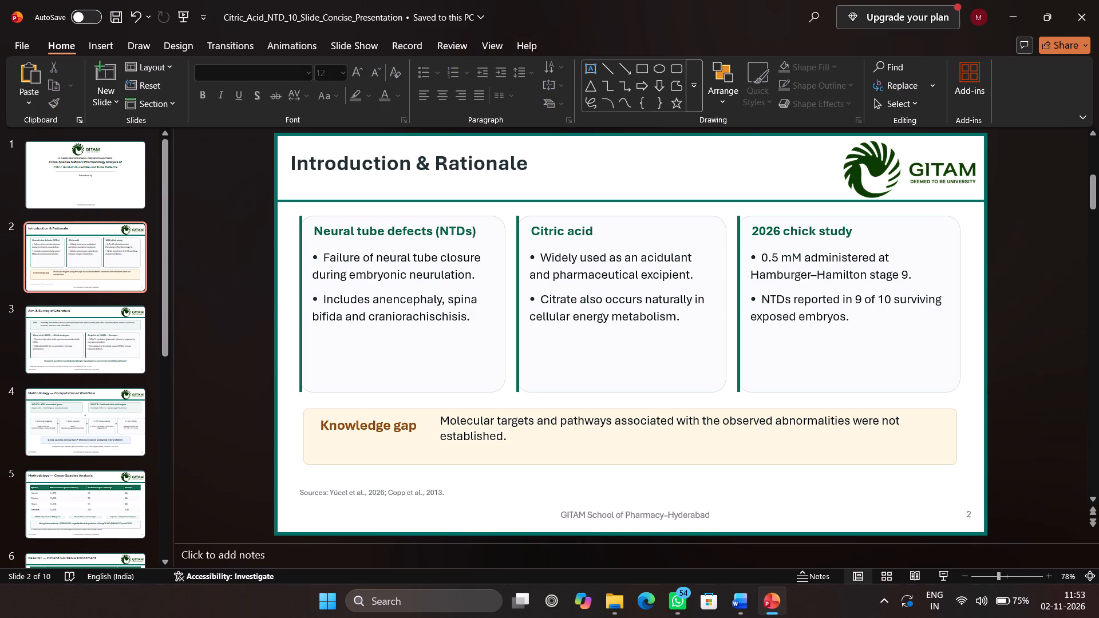
Delete the sources citation line beneath the Knowledge gap box on slide 2.
{"action": "left_click", "coordinate": [387, 493]}
{"action": "left_click", "coordinate": [388, 483]}
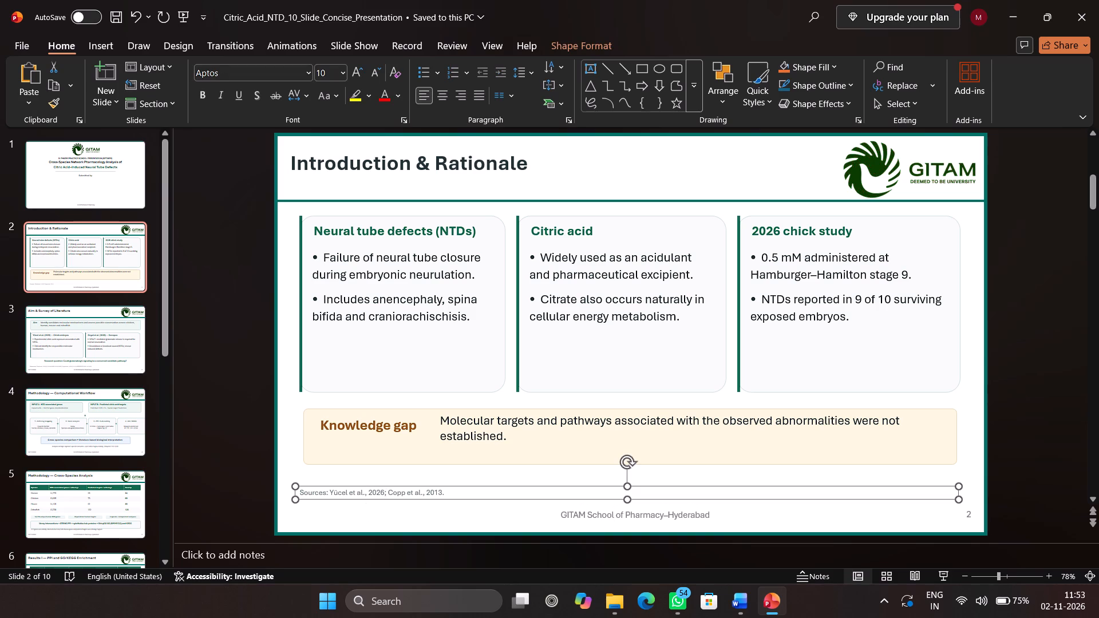
{"action": "key", "text": "BackSpace"}
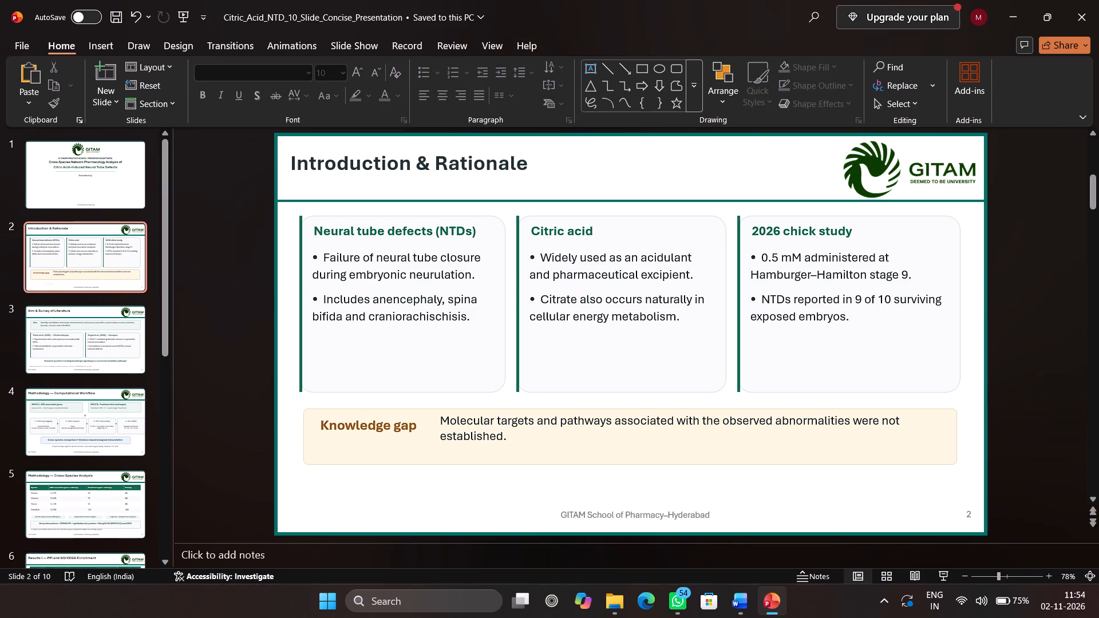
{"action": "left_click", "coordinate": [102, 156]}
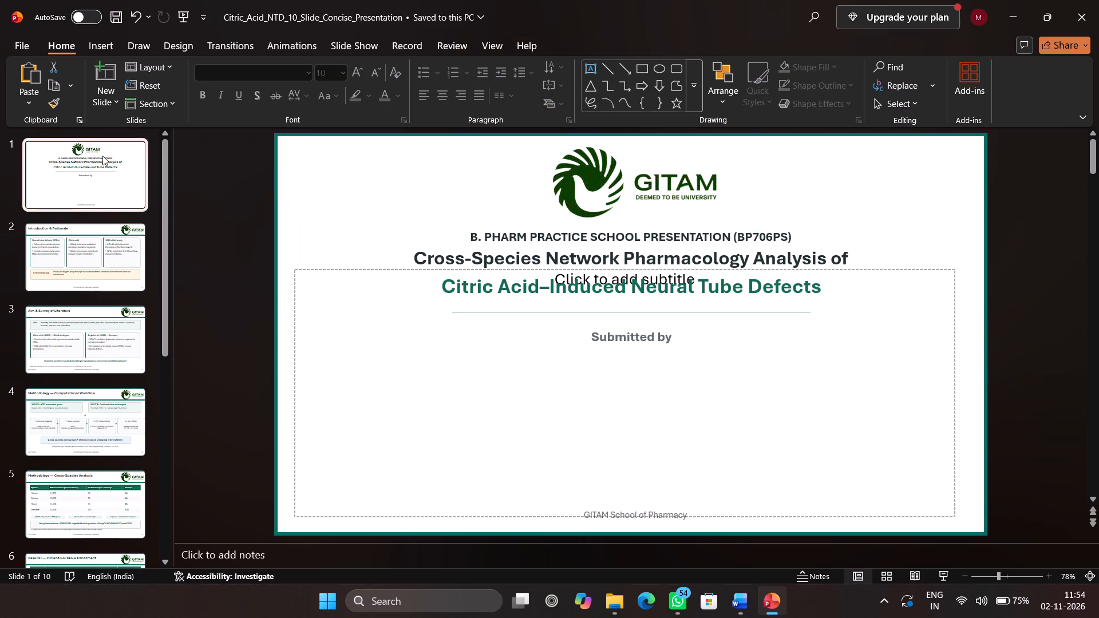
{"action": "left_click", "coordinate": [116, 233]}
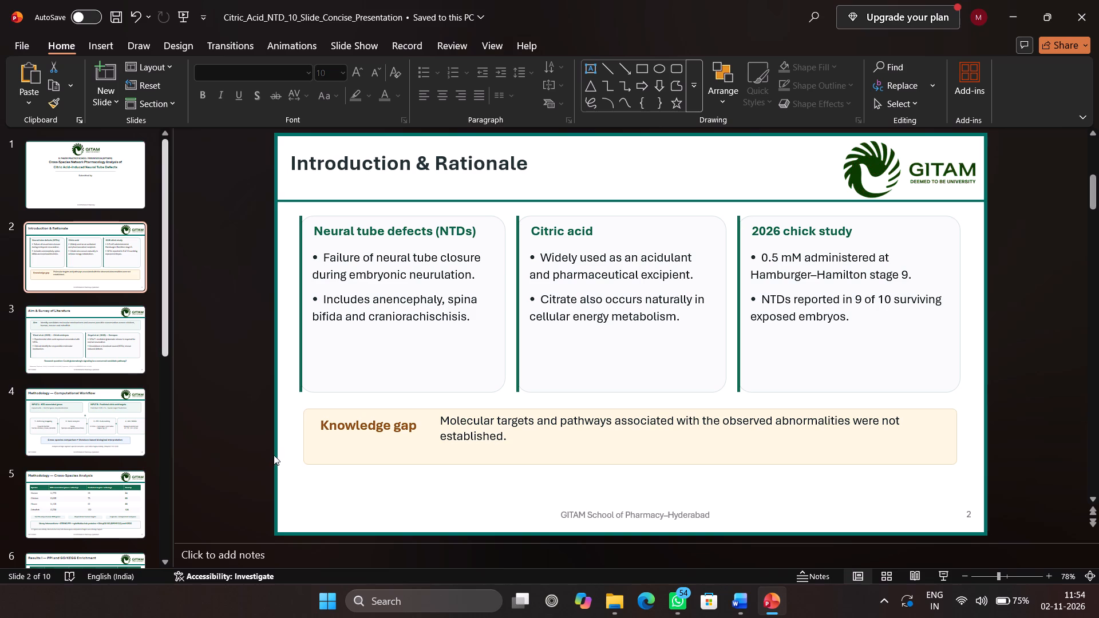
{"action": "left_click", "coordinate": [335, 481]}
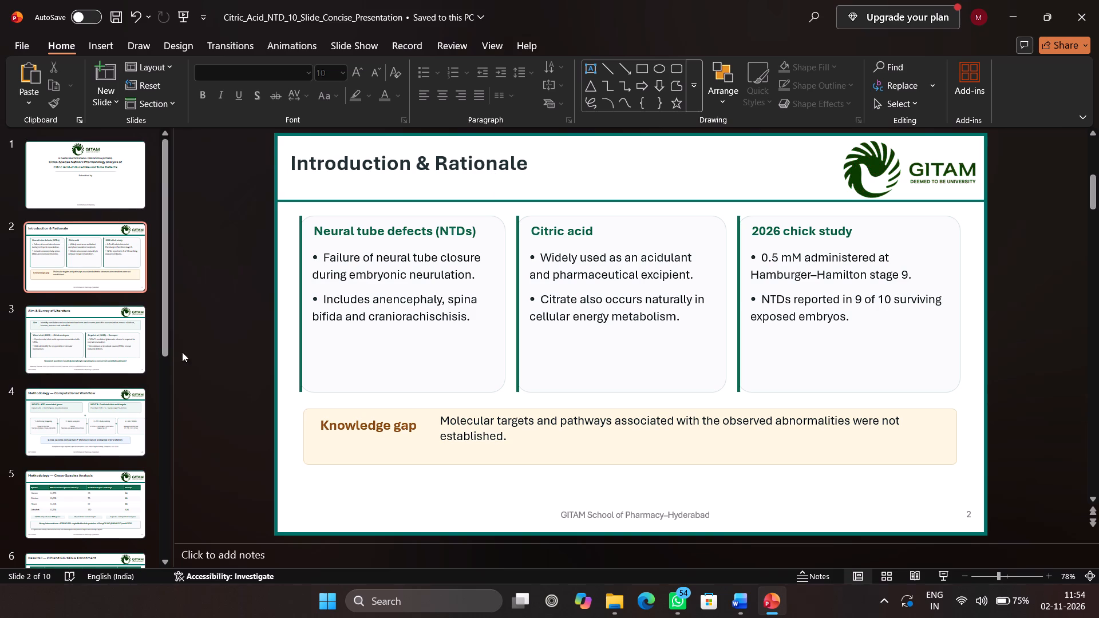
Remove the whole "Goyal et al. (2026) — Xenopus" card from slide 3, including its bullets, heading, background and green bar.
{"action": "left_click", "coordinate": [99, 343]}
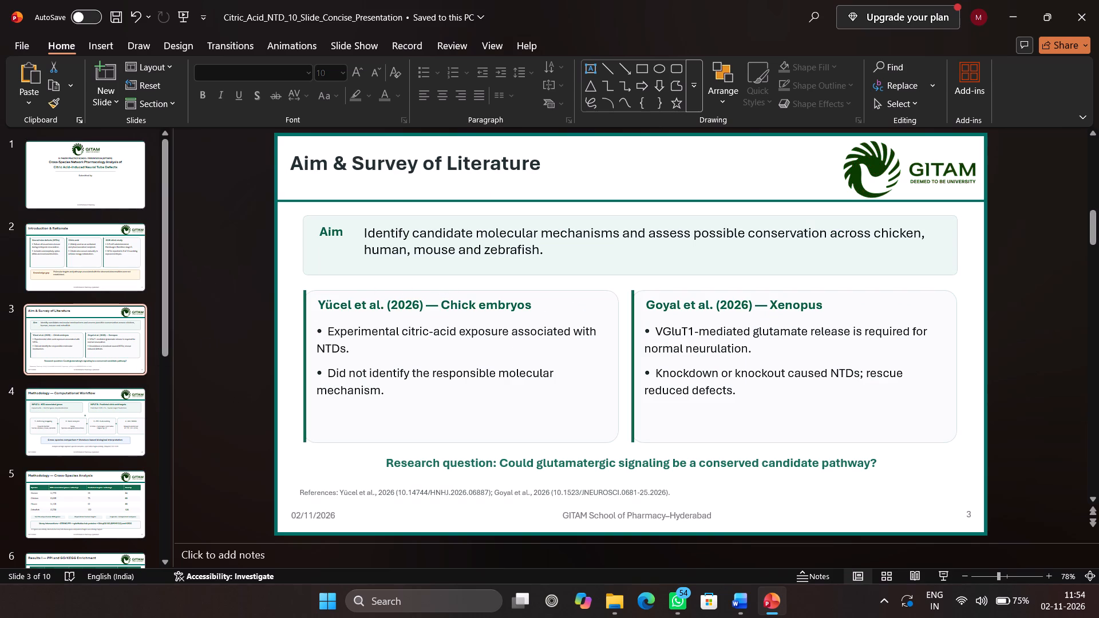
{"action": "left_click", "coordinate": [782, 421]}
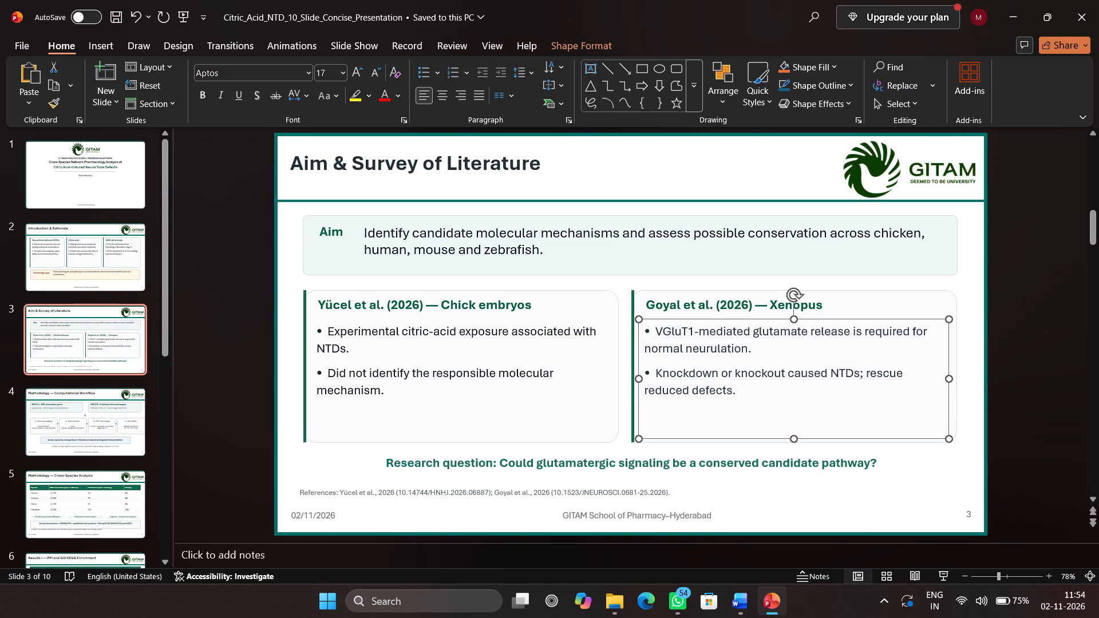
{"action": "key", "text": "BackSpace"}
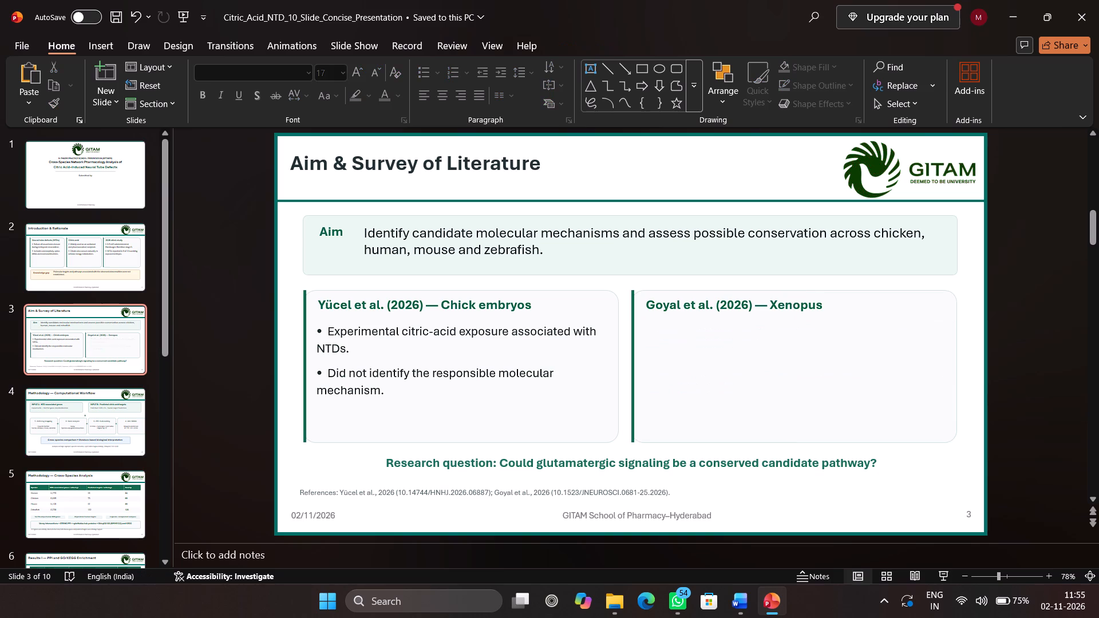
{"action": "left_click", "coordinate": [873, 304]}
{"action": "key", "text": "BackSpace"}
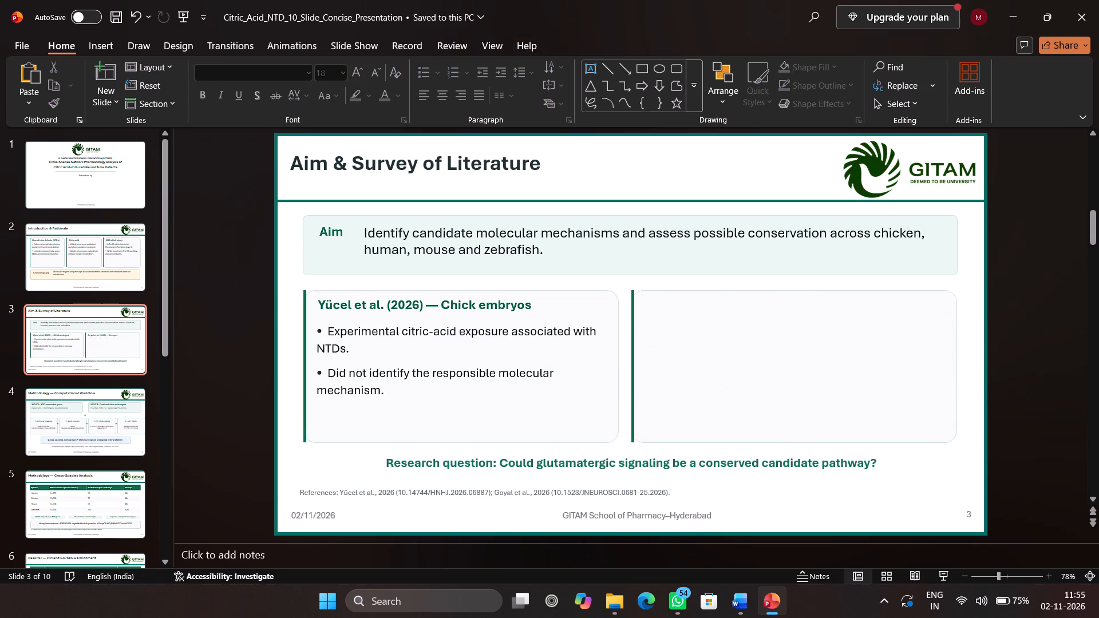
{"action": "left_click", "coordinate": [873, 304]}
{"action": "key", "text": "BackSpace"}
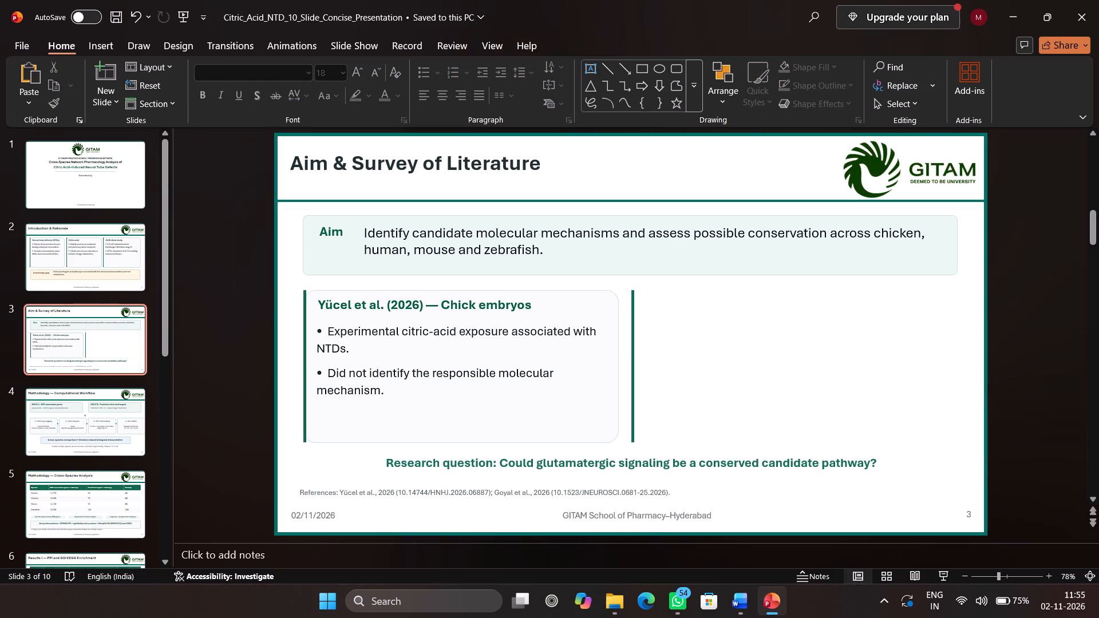
{"action": "left_click", "coordinate": [633, 331]}
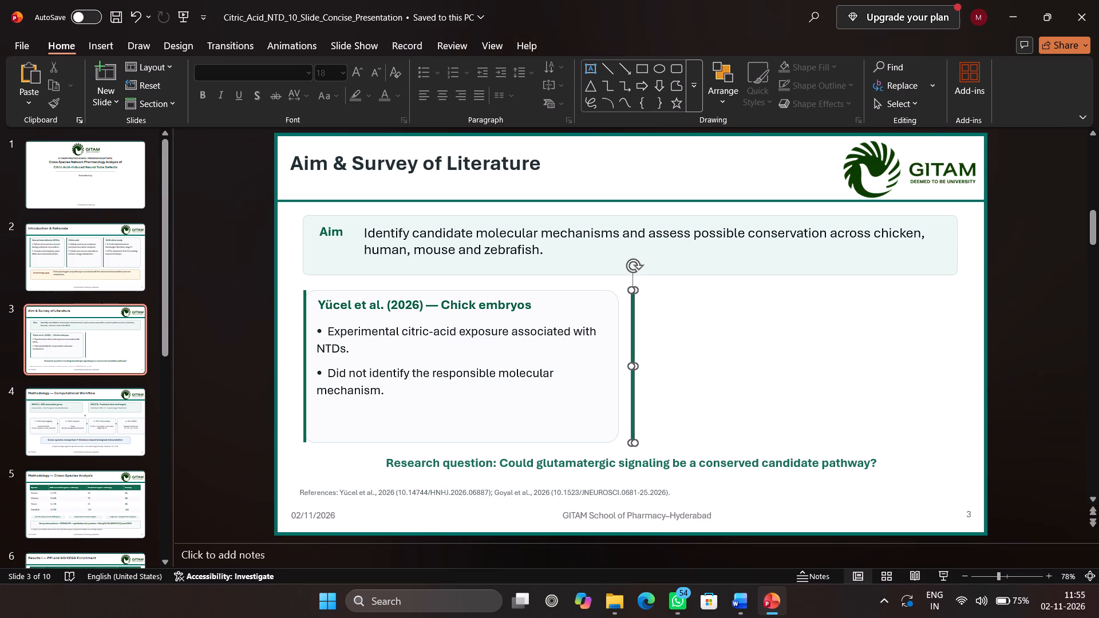
{"action": "key", "text": "BackSpace"}
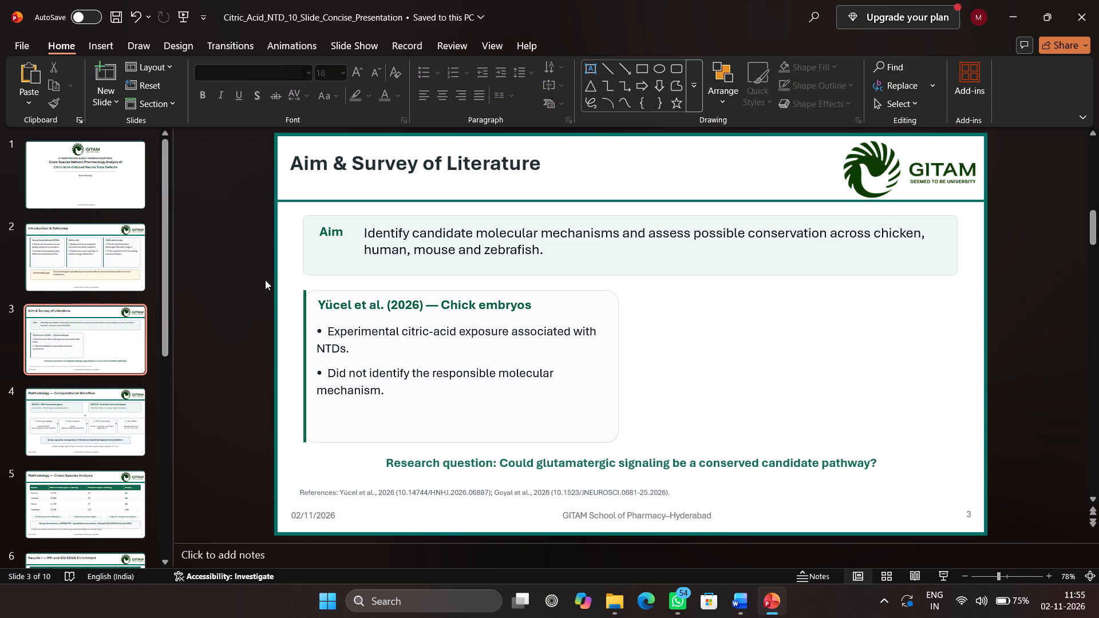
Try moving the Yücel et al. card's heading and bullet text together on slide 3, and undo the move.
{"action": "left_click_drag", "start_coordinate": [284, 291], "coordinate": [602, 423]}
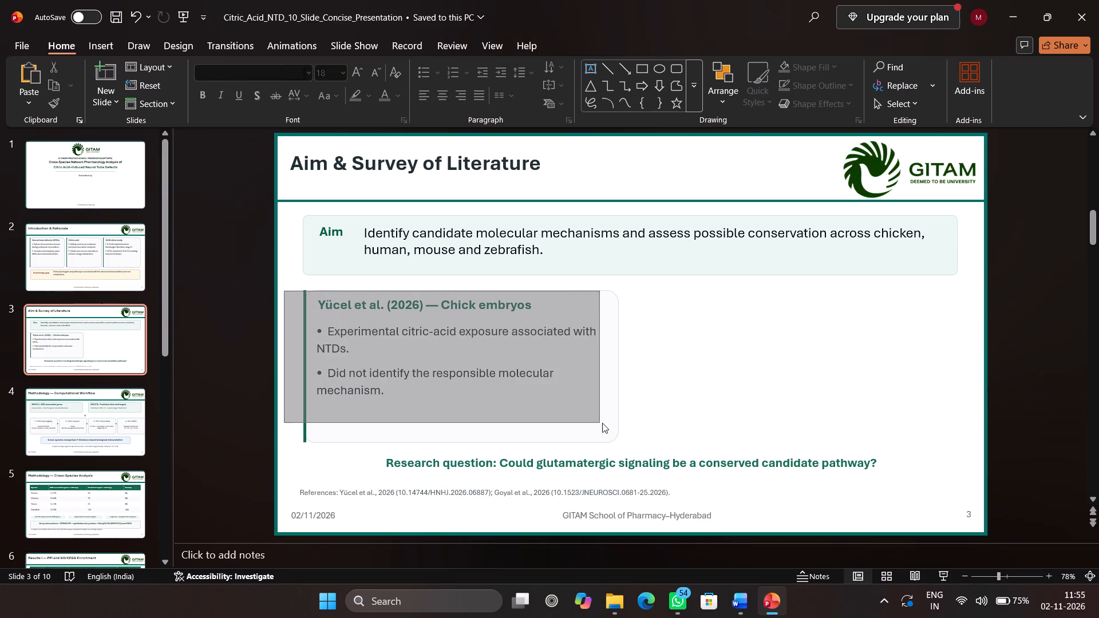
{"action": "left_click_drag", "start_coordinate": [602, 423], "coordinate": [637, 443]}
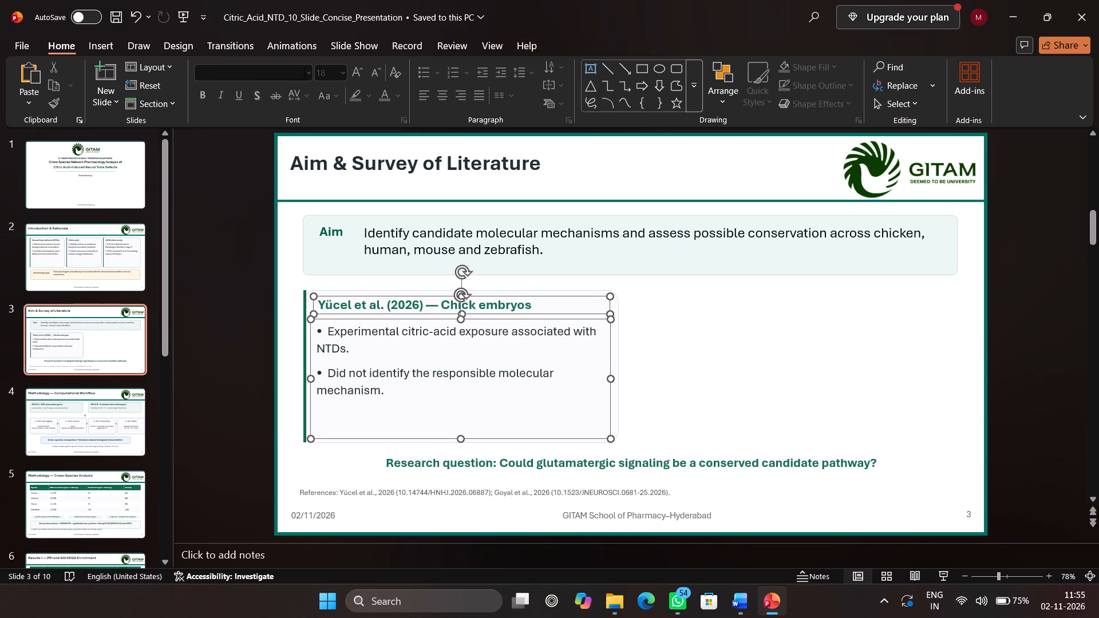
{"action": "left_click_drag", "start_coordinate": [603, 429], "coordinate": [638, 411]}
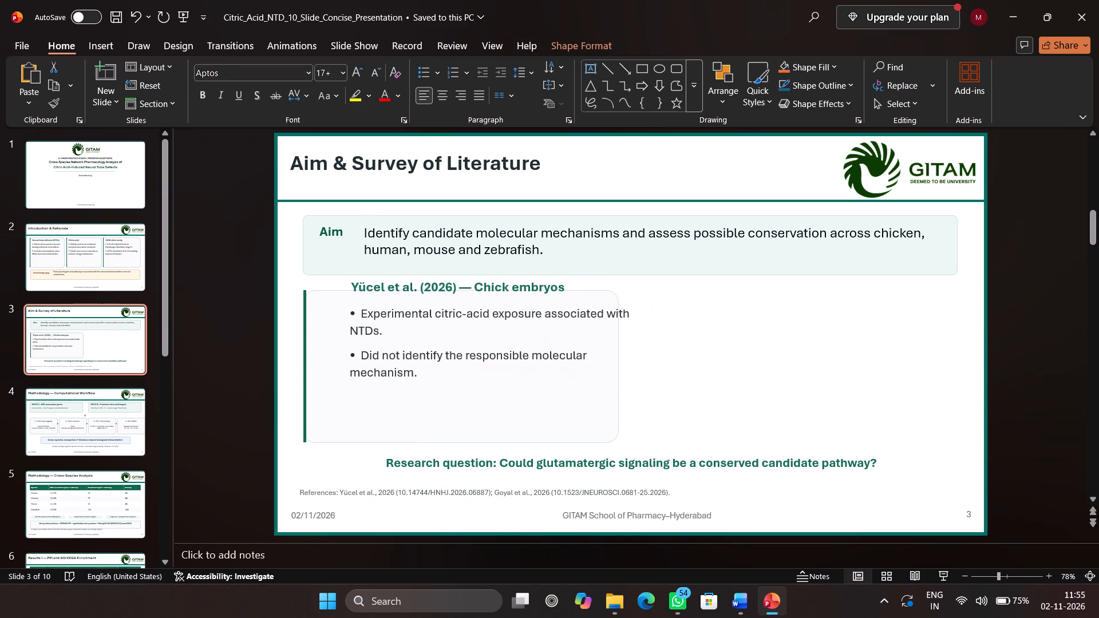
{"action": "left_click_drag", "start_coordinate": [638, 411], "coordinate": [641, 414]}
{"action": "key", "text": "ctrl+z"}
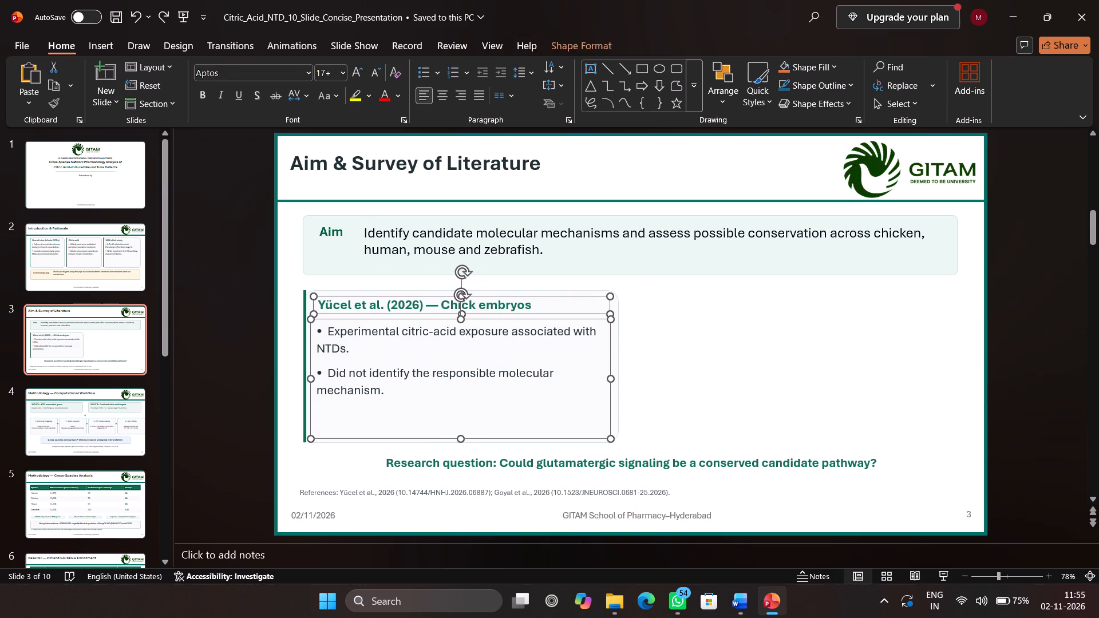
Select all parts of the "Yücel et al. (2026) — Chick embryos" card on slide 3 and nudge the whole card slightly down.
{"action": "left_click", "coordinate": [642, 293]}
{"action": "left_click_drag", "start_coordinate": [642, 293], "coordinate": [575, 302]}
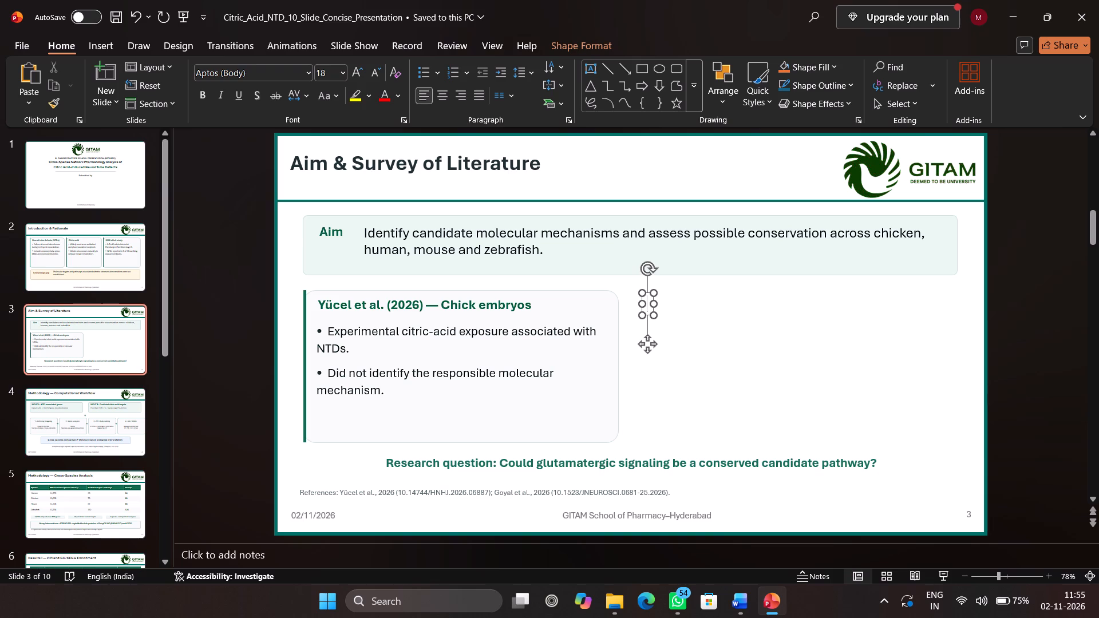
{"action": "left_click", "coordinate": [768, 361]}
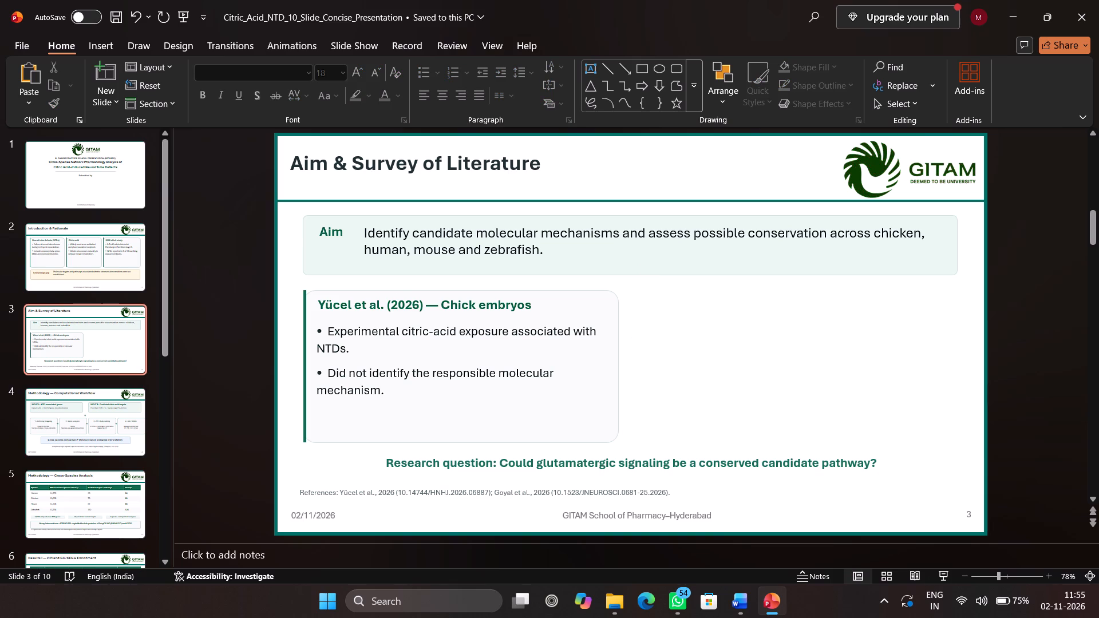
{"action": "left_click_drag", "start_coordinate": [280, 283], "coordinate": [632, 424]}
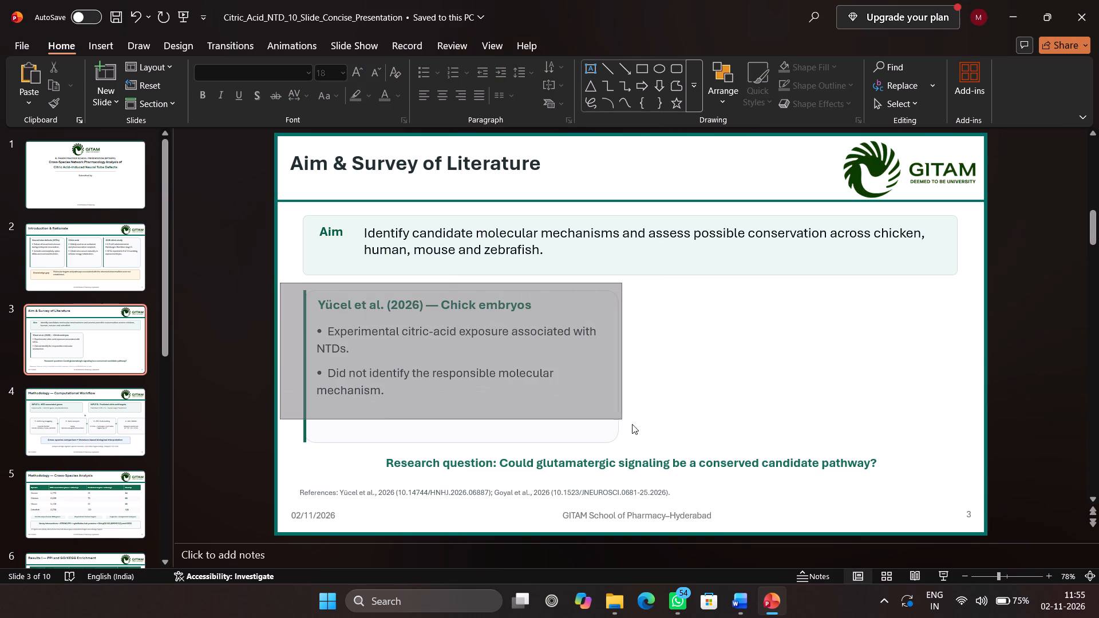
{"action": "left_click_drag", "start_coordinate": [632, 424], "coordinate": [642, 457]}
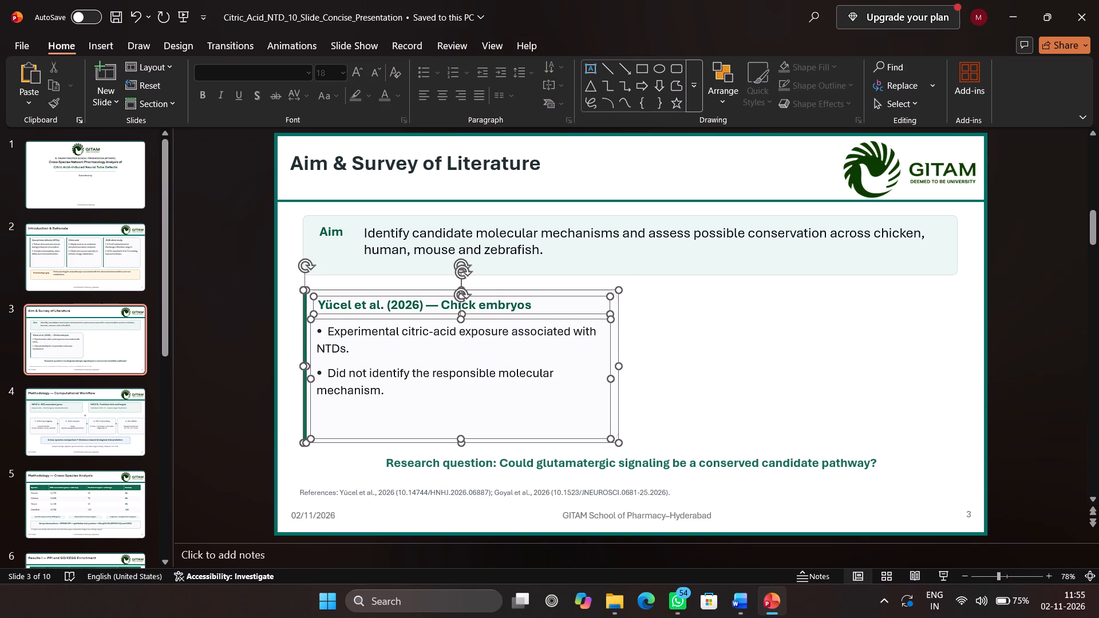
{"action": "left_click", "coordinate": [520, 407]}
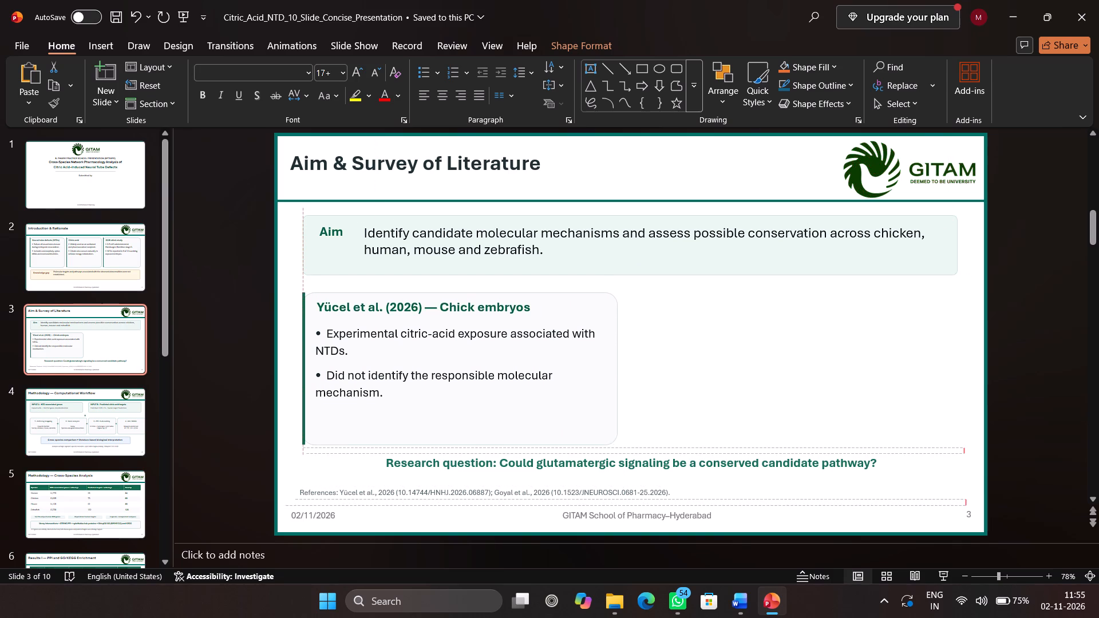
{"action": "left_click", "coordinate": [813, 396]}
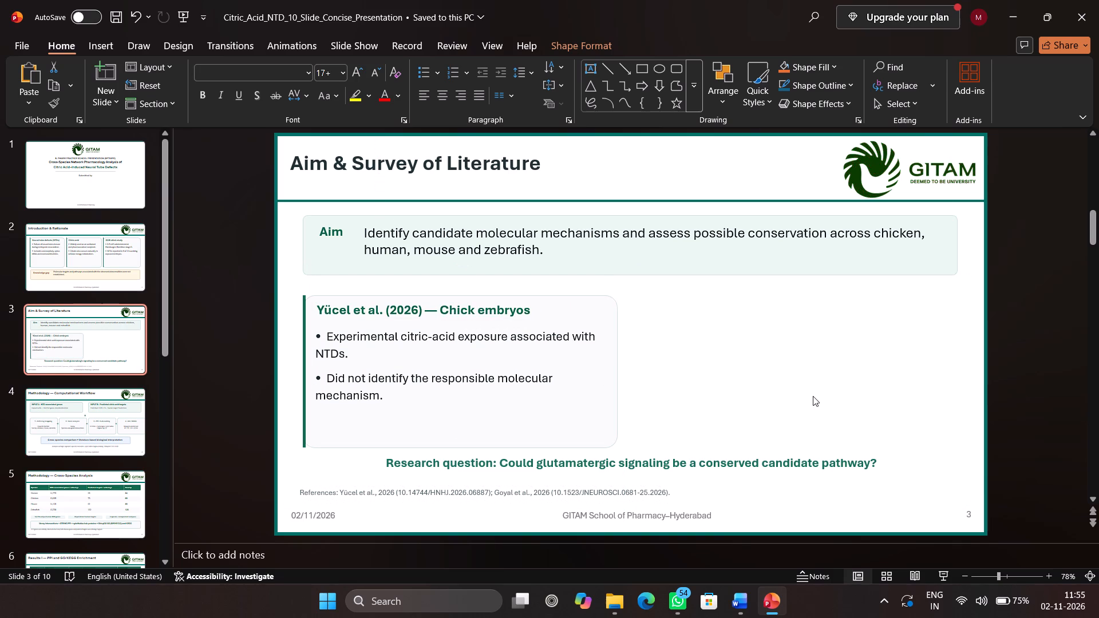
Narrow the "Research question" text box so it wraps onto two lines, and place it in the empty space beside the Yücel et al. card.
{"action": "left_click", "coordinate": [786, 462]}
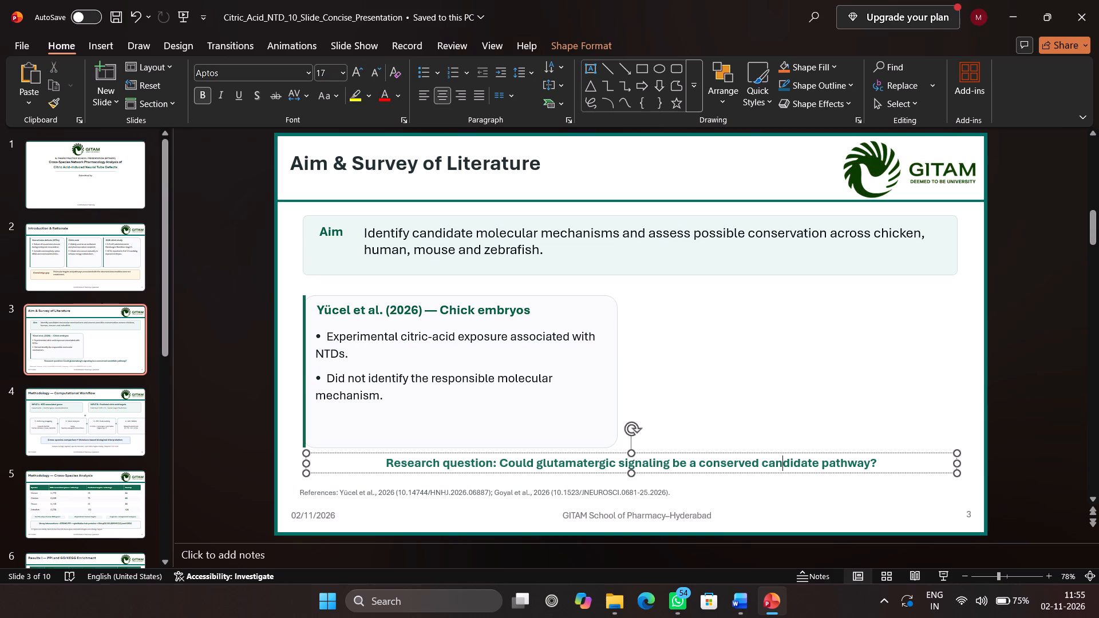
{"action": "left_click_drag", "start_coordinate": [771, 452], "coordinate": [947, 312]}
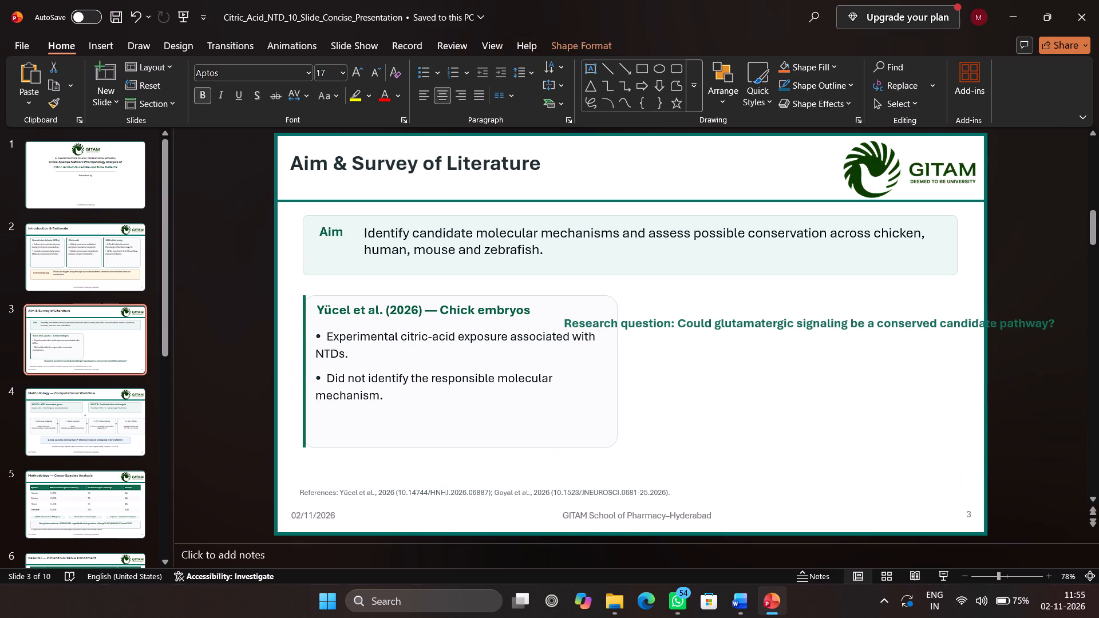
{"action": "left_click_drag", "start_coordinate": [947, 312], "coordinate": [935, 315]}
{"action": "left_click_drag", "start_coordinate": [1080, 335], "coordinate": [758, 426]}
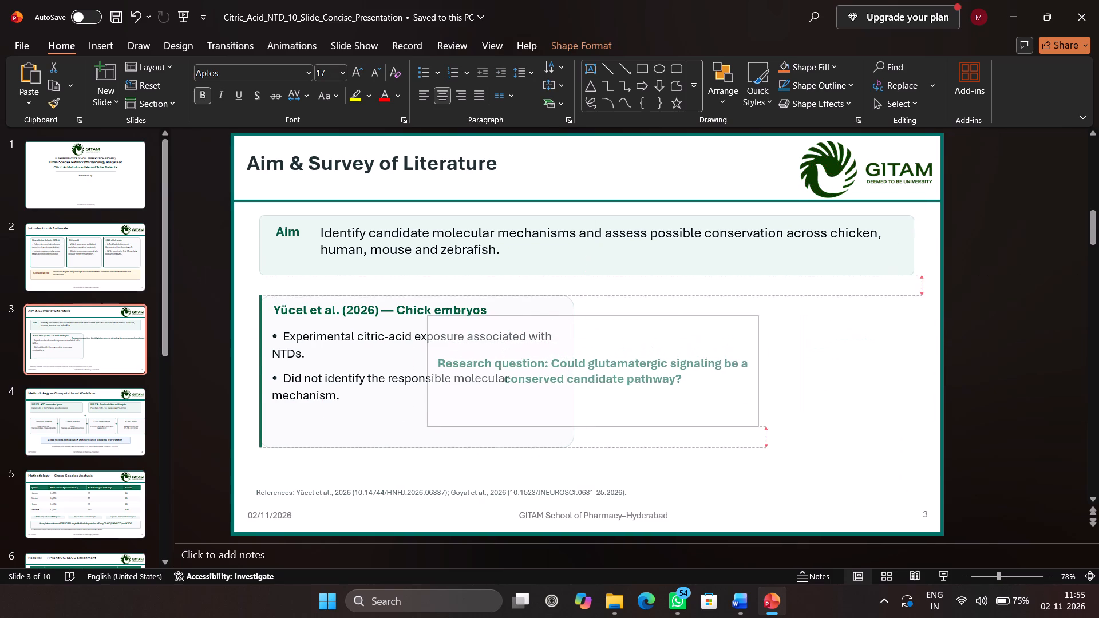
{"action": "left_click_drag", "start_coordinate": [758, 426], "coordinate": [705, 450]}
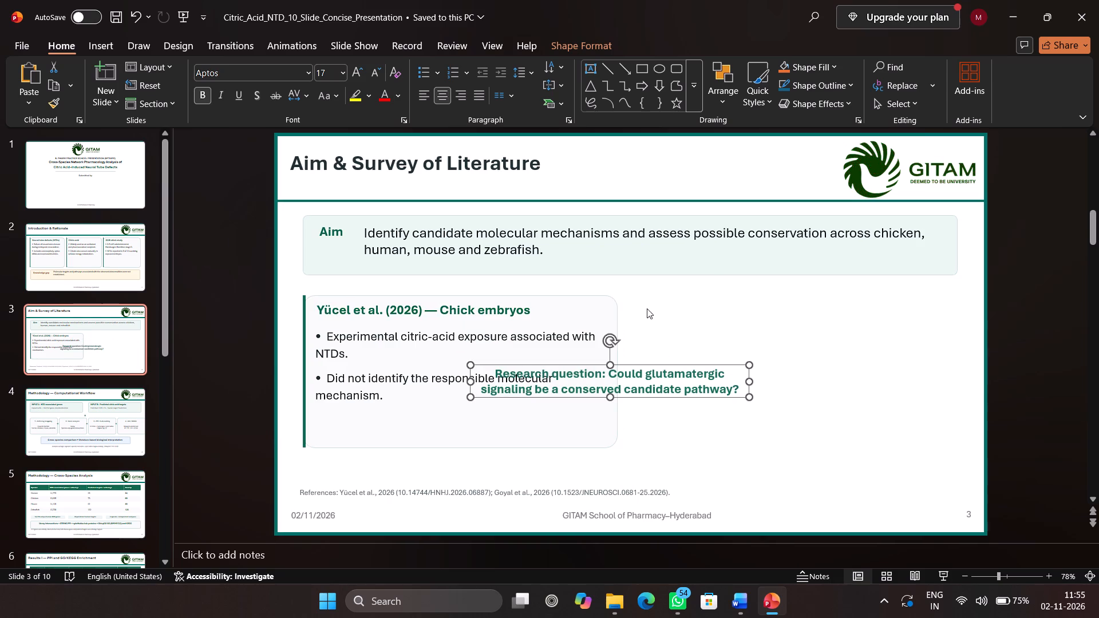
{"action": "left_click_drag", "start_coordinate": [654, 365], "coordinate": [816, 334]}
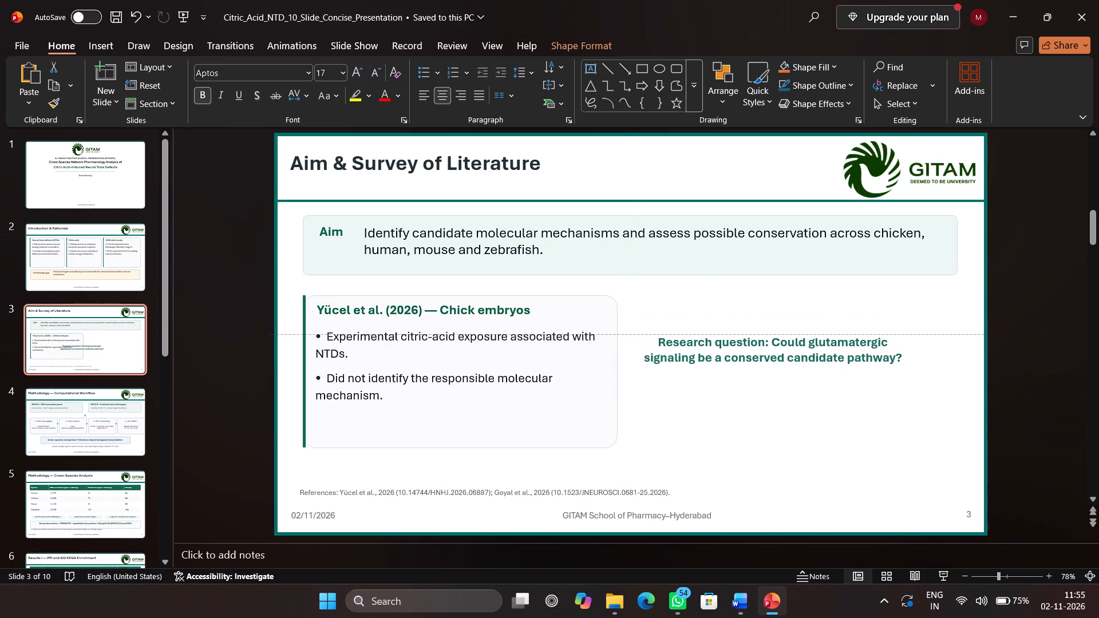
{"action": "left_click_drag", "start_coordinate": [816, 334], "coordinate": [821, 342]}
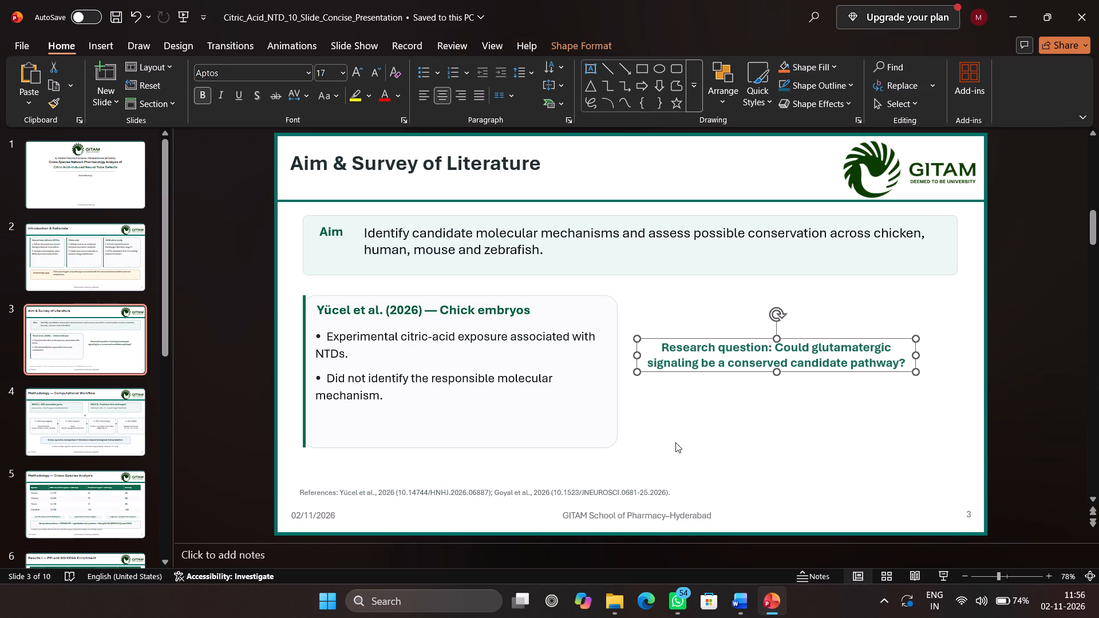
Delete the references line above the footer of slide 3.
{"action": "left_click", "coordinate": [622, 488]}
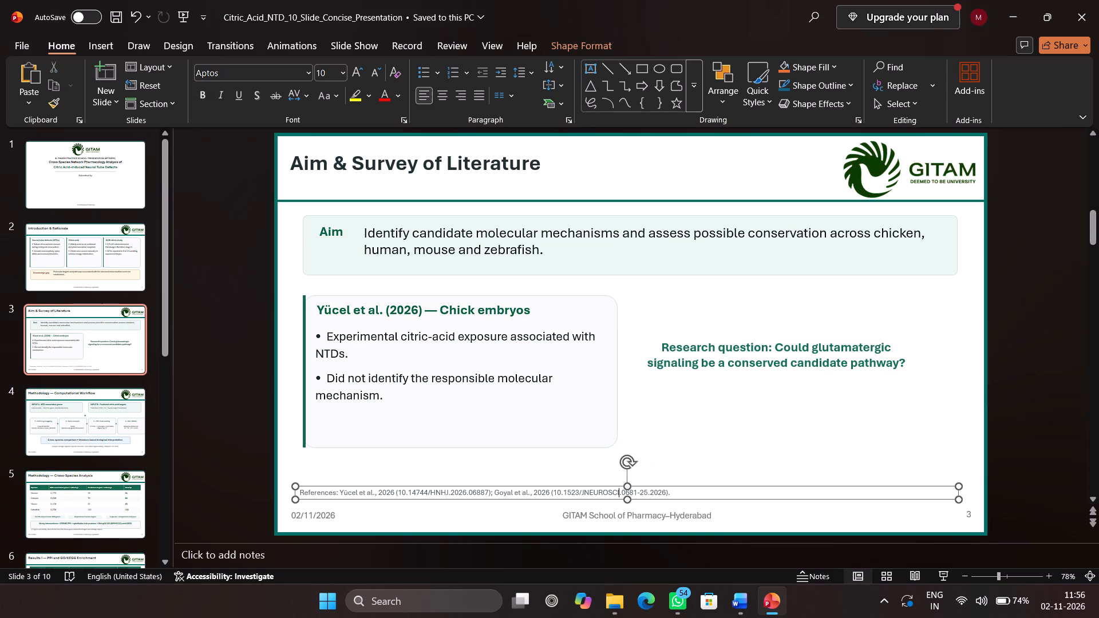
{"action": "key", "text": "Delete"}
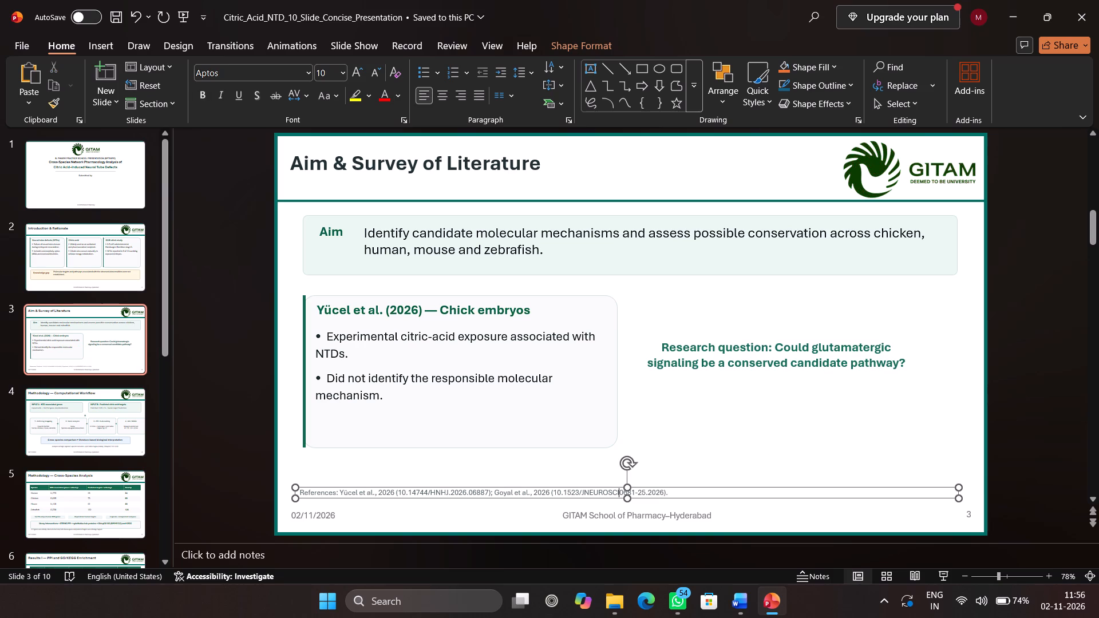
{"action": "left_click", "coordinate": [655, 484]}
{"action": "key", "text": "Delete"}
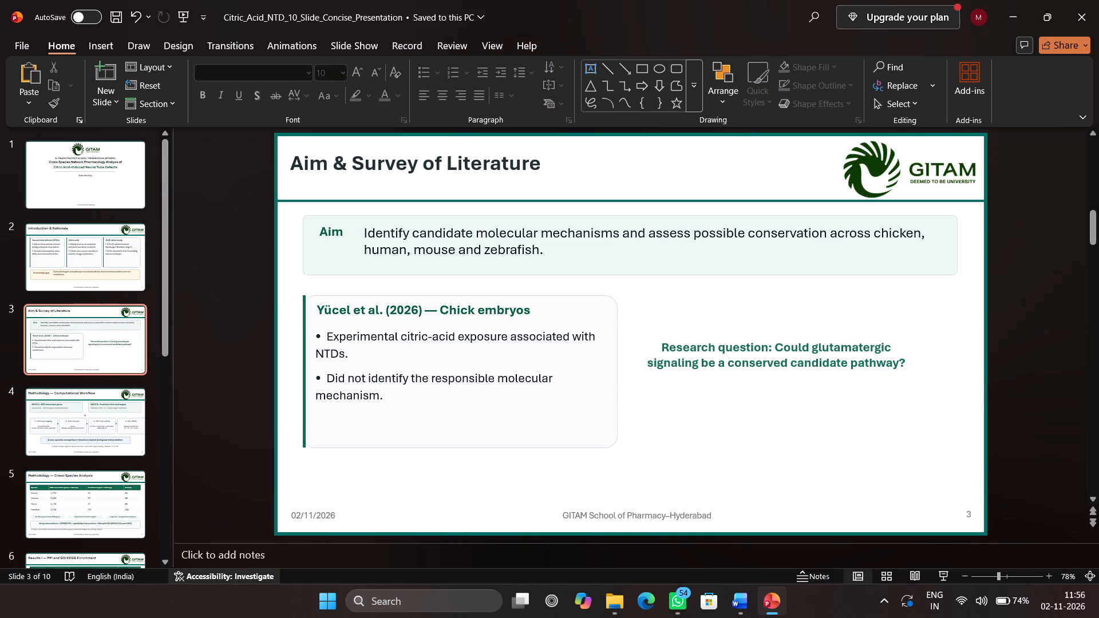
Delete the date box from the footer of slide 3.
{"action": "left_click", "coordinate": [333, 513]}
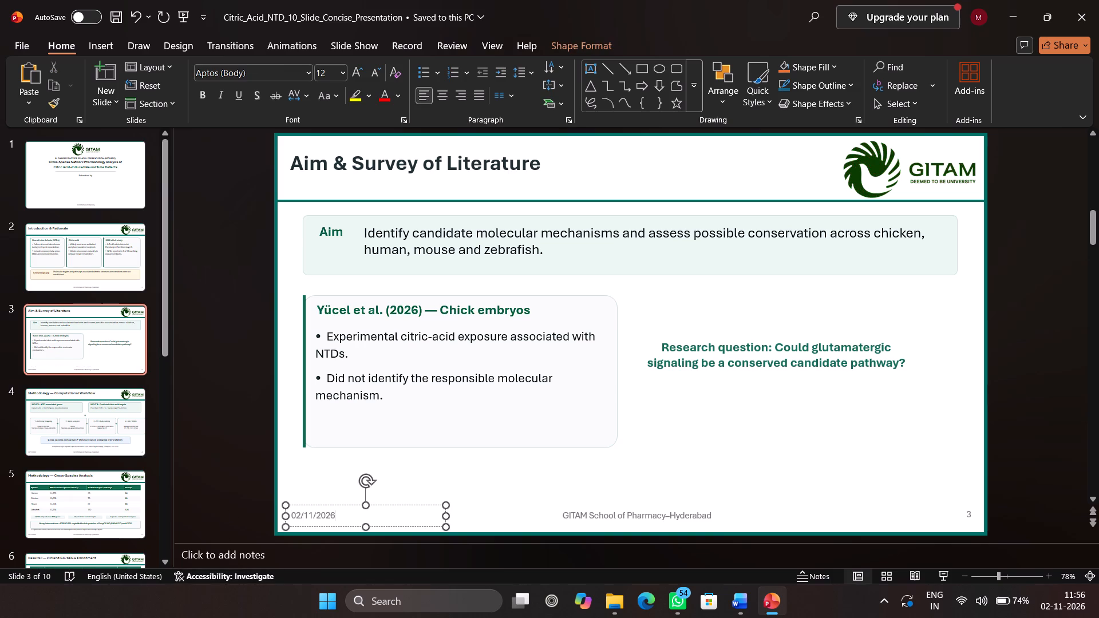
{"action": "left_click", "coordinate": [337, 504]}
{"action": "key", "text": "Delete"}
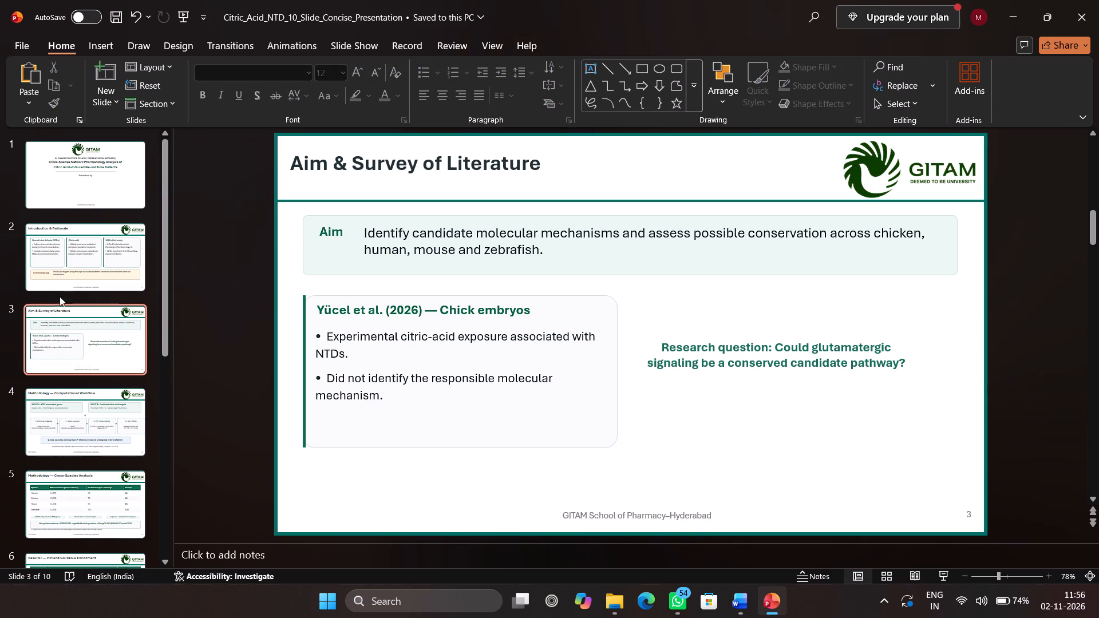
Check slide 2, return to slide 3, and undo its edits back to before the "Goyal et al. (2026) — Xenopus" card was removed.
{"action": "left_click", "coordinate": [95, 229]}
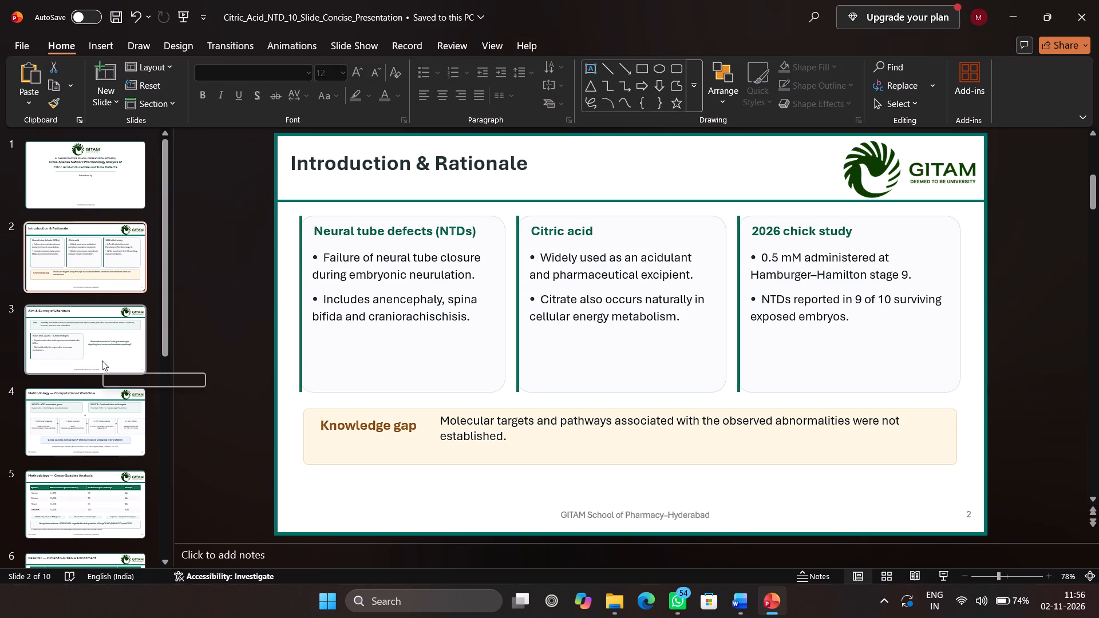
{"action": "left_click", "coordinate": [102, 360]}
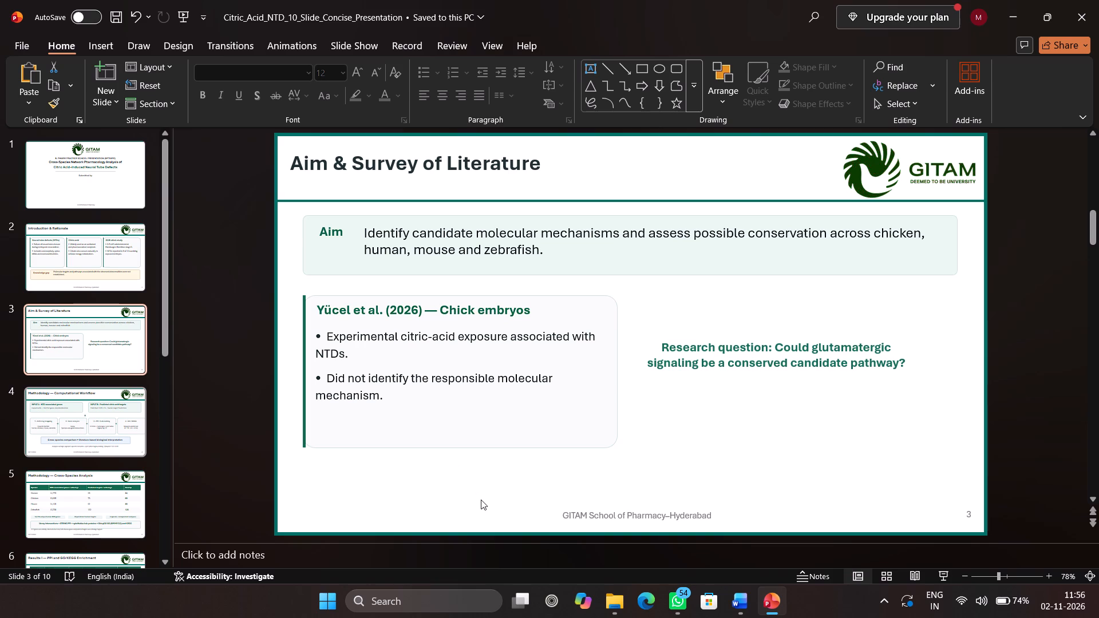
{"action": "key", "text": "ctrl+z"}
{"action": "key", "text": "ctrl+z"}
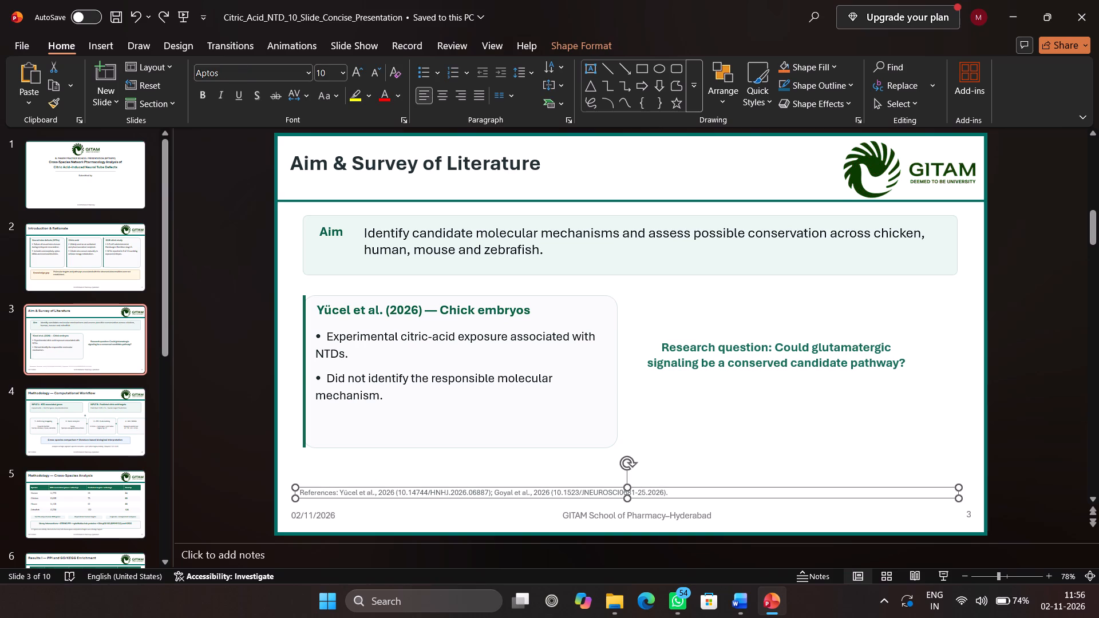
{"action": "key", "text": "ctrl+z"}
{"action": "key", "text": "ctrl+z"}
{"action": "key", "text": "ctrl+z"}
{"action": "key", "text": "ctrl+z"}
{"action": "key", "text": "ctrl+z"}
{"action": "key", "text": "ctrl+z"}
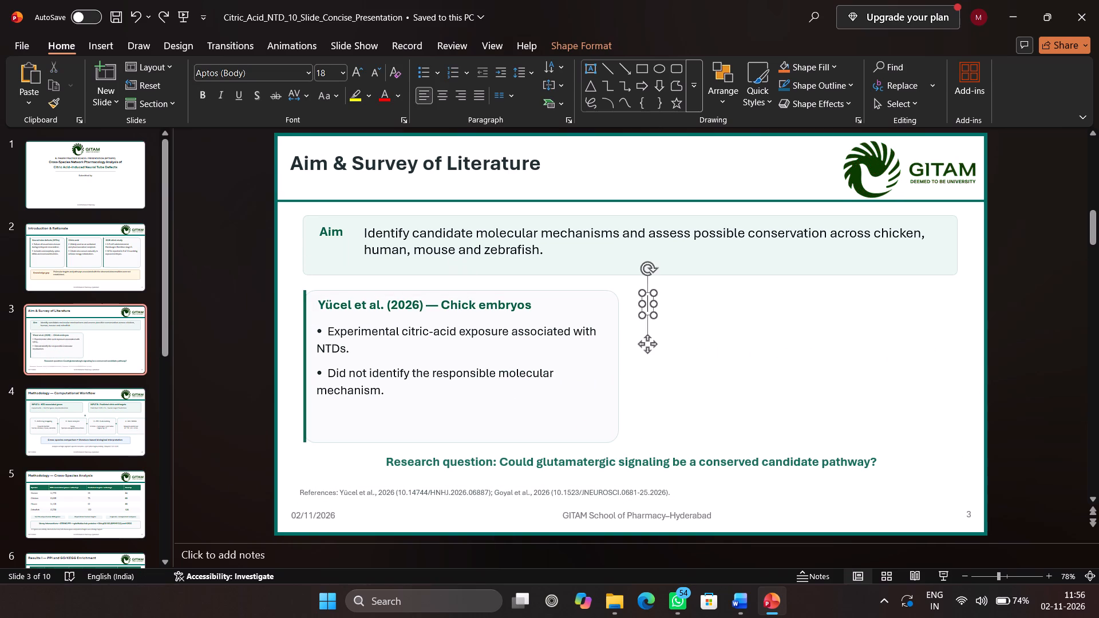
{"action": "key", "text": "ctrl+z"}
{"action": "key", "text": "ctrl+z"}
{"action": "key", "text": "ctrl+z"}
{"action": "key", "text": "ctrl+z"}
{"action": "key", "text": "ctrl+z"}
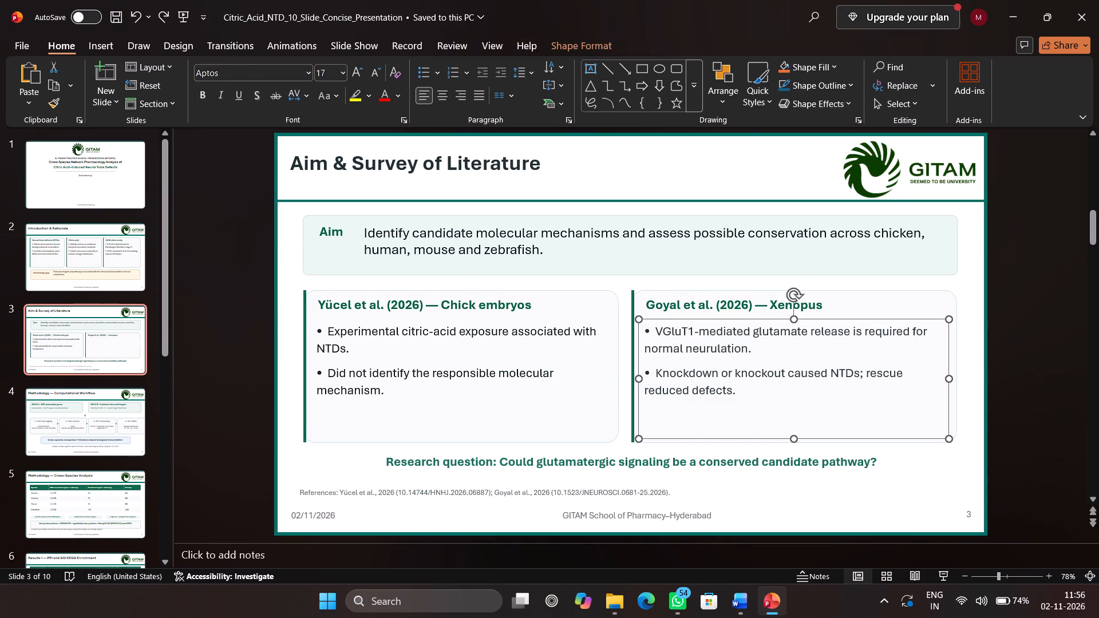
Delete the "Research question" text box beneath the two literature cards on slide 3.
{"action": "left_click", "coordinate": [555, 463]}
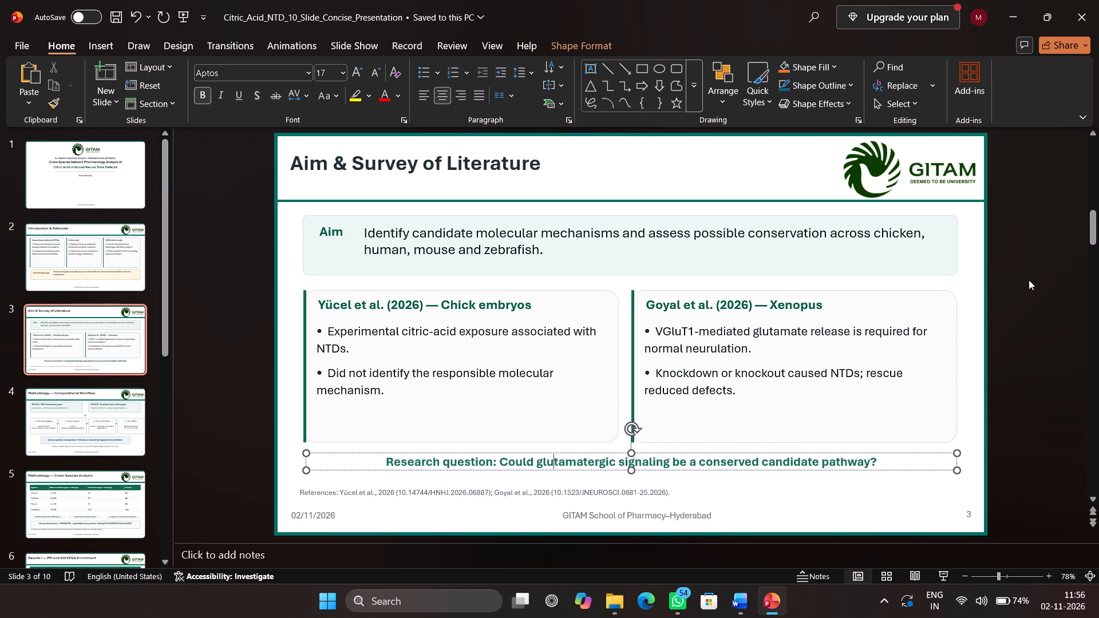
{"action": "left_click", "coordinate": [871, 453]}
{"action": "key", "text": "Delete"}
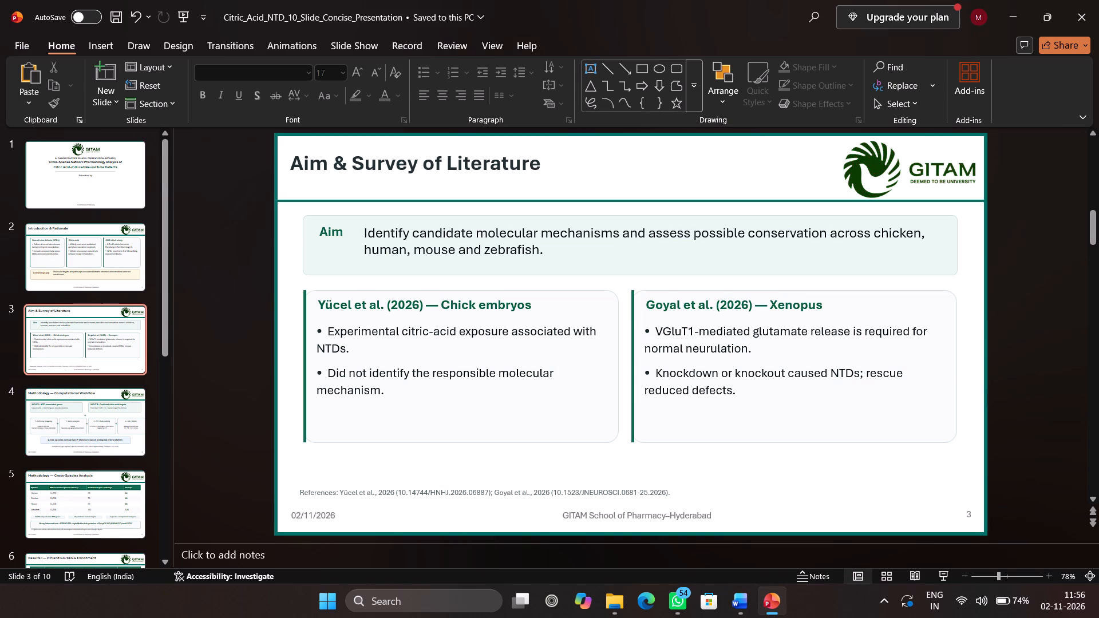
Delete the references line above the footer of slide 3, Aim & Survey of Literature.
{"action": "left_click", "coordinate": [645, 490]}
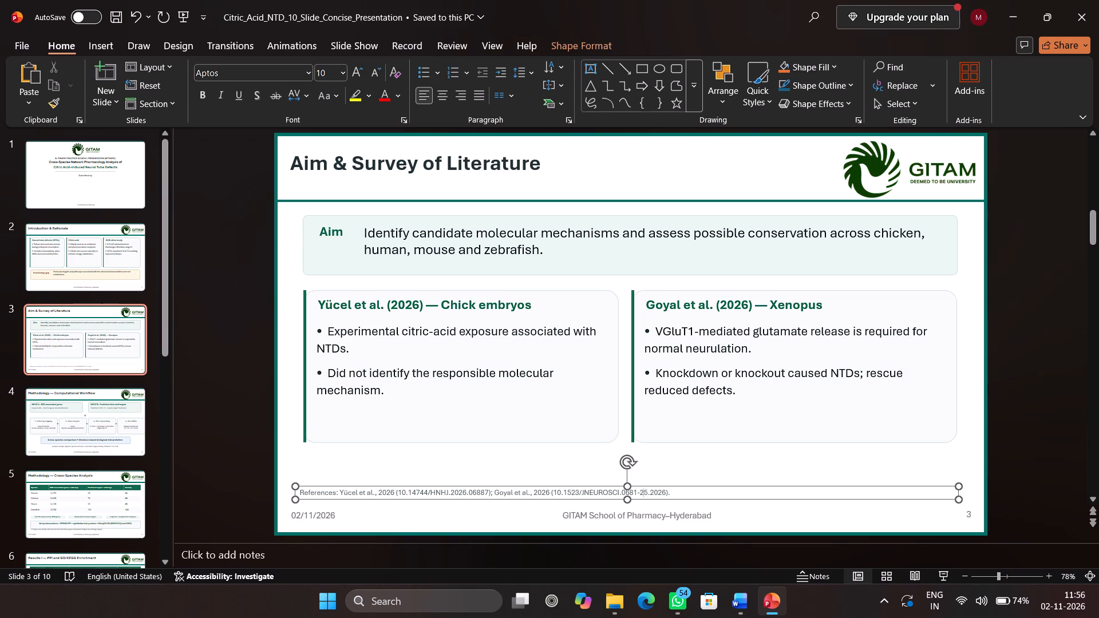
{"action": "left_click", "coordinate": [646, 488]}
{"action": "key", "text": "Delete"}
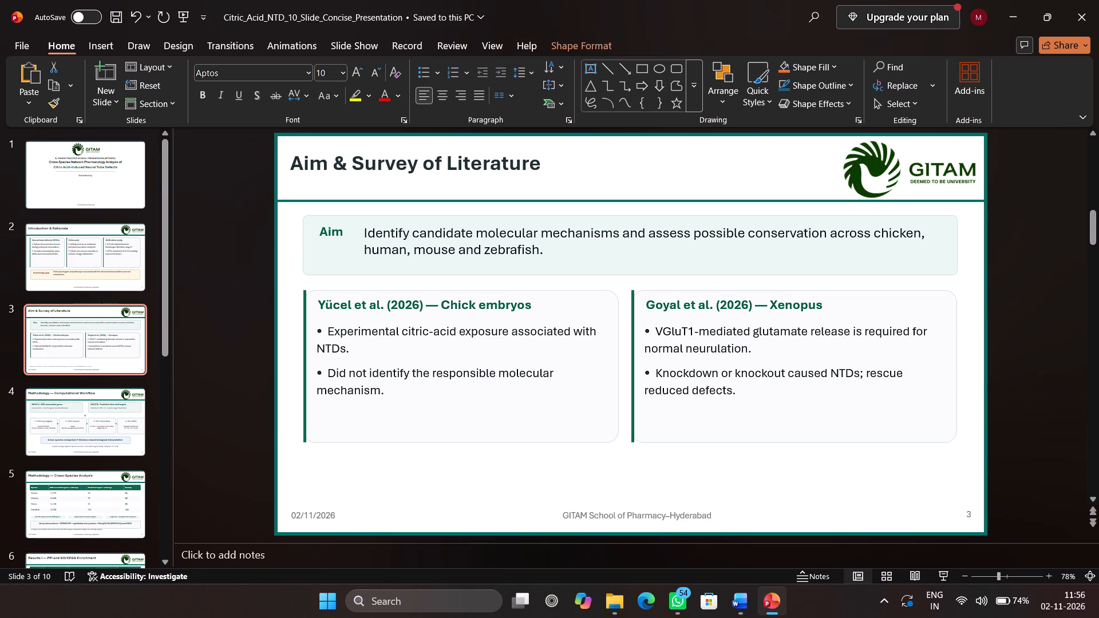
Delete the date box from the footer of slide 3, Aim & Survey of Literature.
{"action": "left_click", "coordinate": [319, 510]}
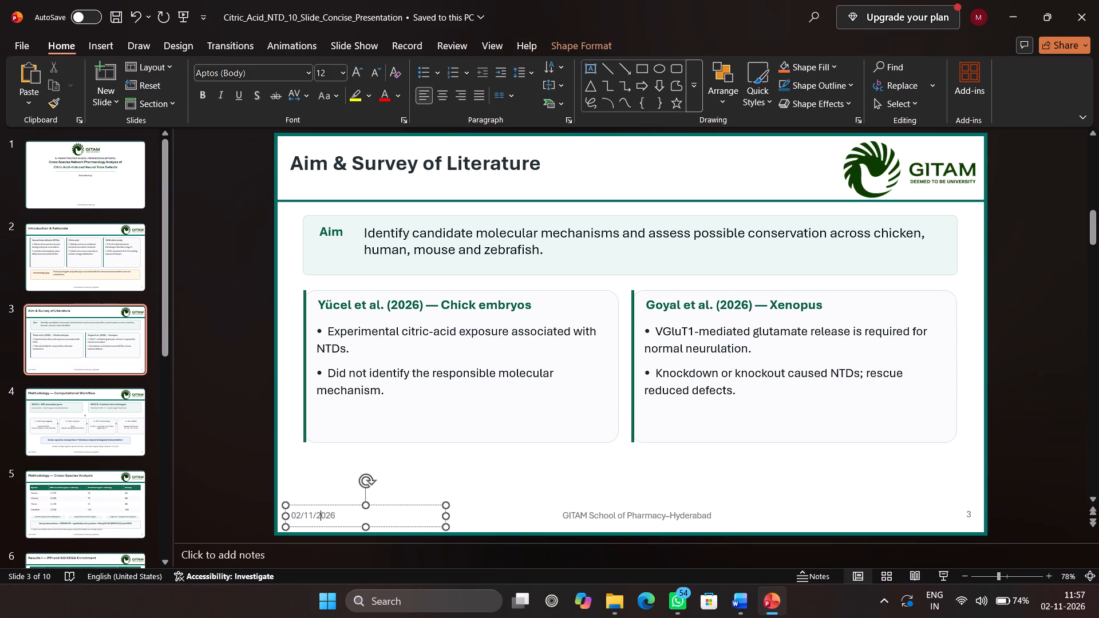
{"action": "left_click", "coordinate": [320, 506]}
{"action": "key", "text": "Delete"}
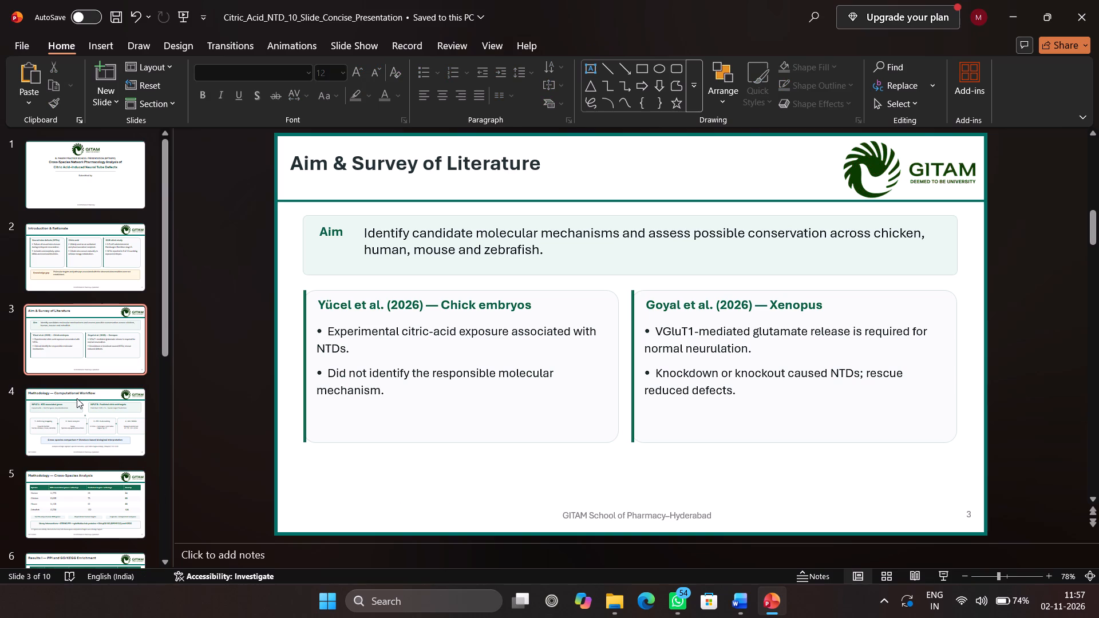
On slide 2, nudge the Knowledge gap background box slightly upward, leaving its text in place.
{"action": "left_click", "coordinate": [77, 398]}
{"action": "left_click", "coordinate": [105, 262]}
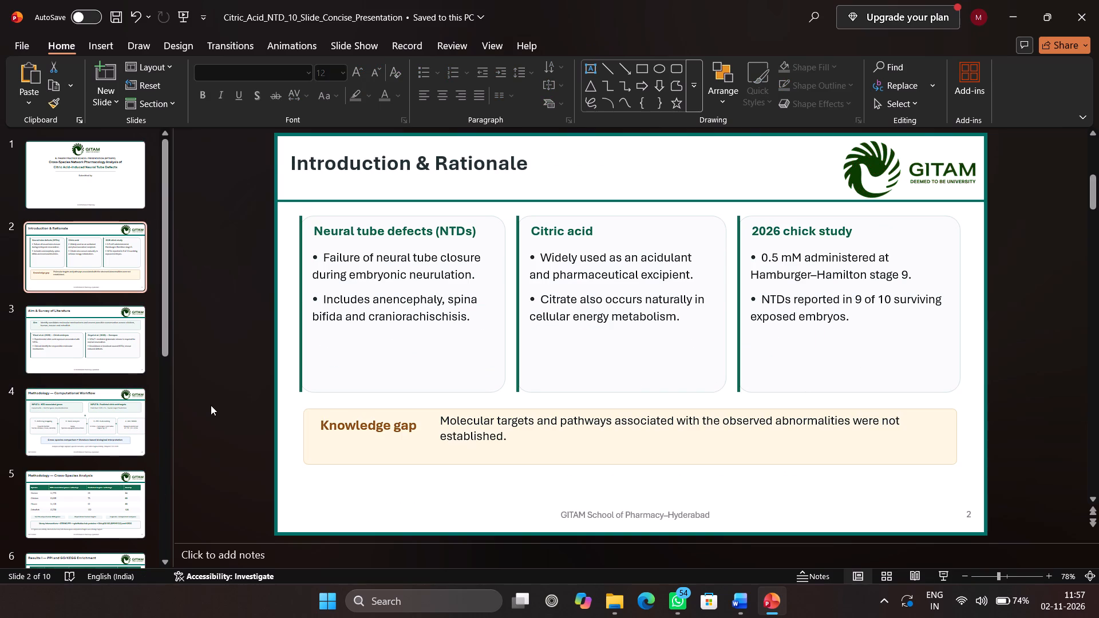
{"action": "left_click", "coordinate": [424, 434]}
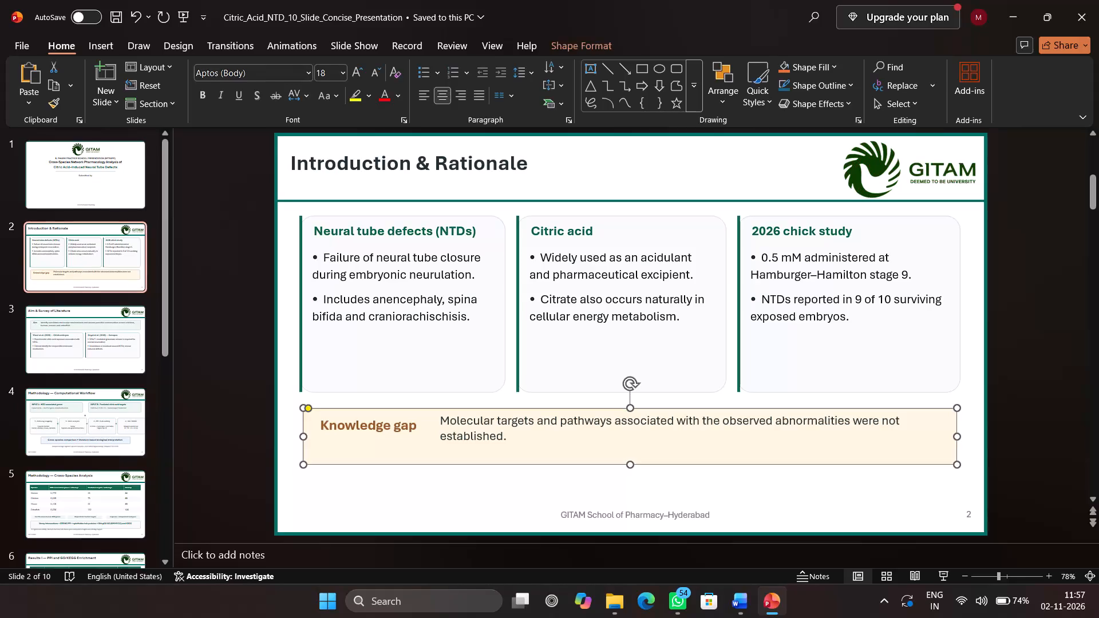
{"action": "left_click", "coordinate": [424, 434]}
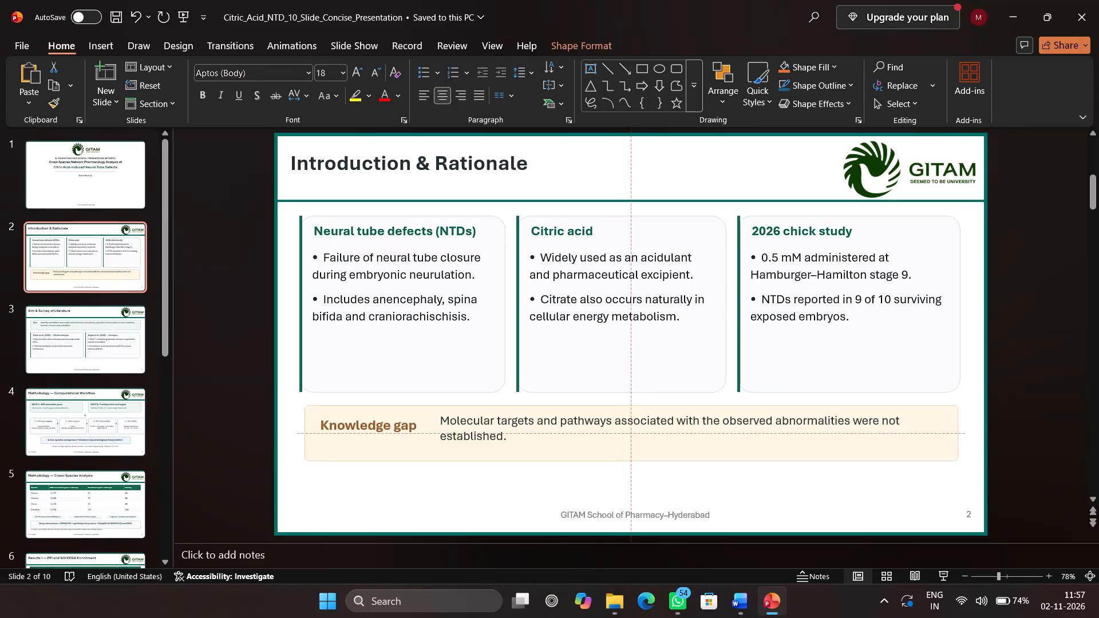
{"action": "left_click", "coordinate": [420, 501]}
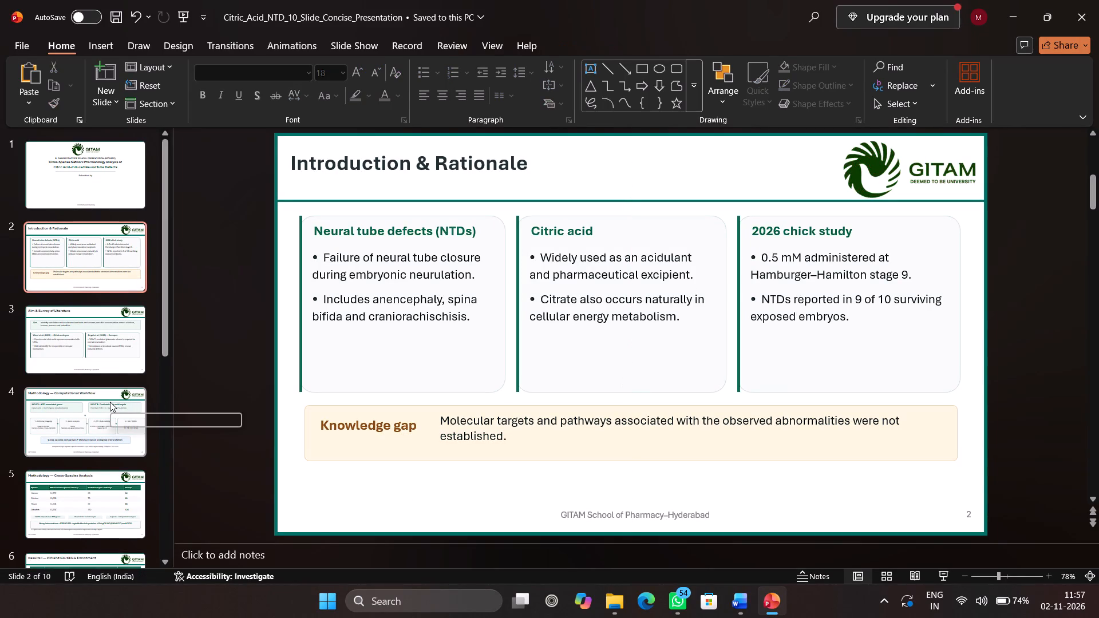
Delete the date box from the footer of slide 4, Methodology — Computational Workflow.
{"action": "left_click", "coordinate": [110, 402]}
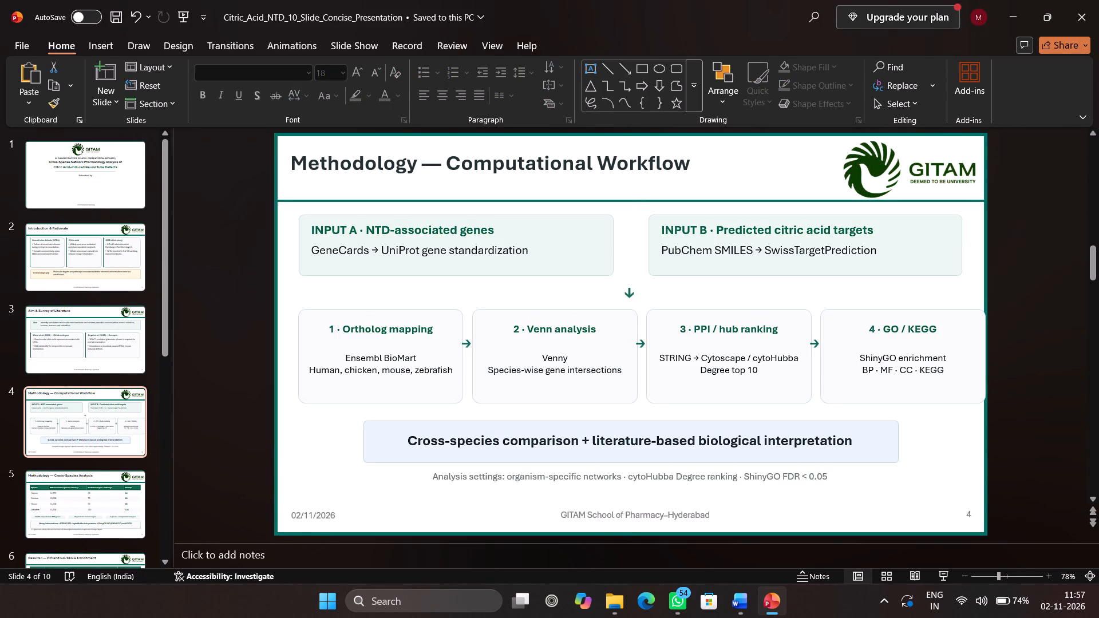
{"action": "left_click", "coordinate": [312, 509]}
{"action": "key", "text": "Delete"}
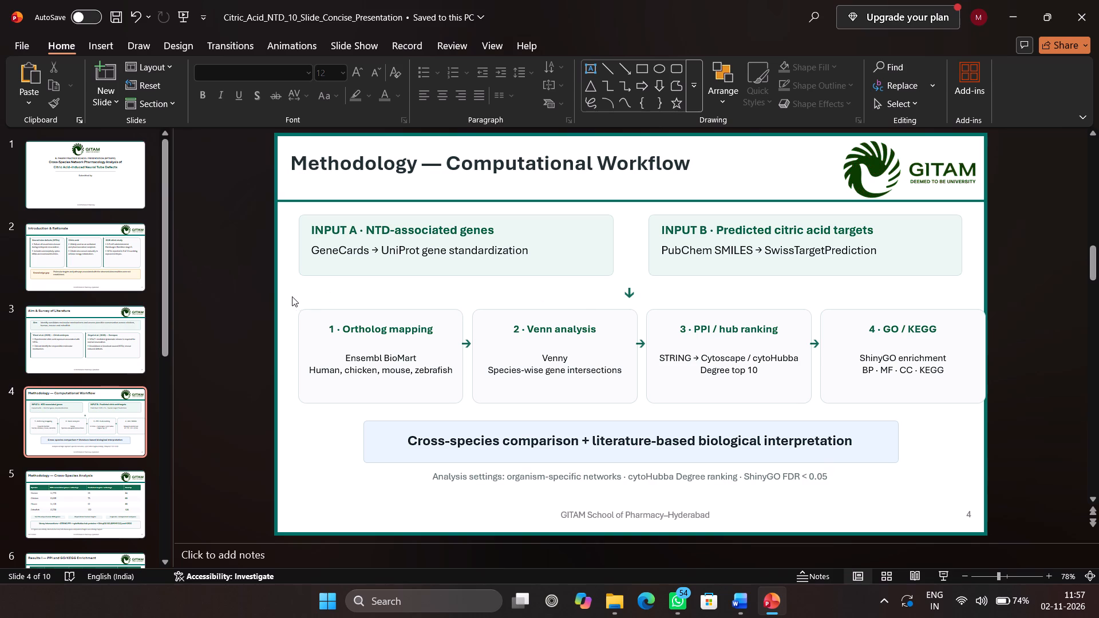
Shift the row of four numbered workflow cards and their arrows slightly left so the 4 · GO / KEGG card fits inside the slide border.
{"action": "left_click_drag", "start_coordinate": [296, 299], "coordinate": [988, 410]}
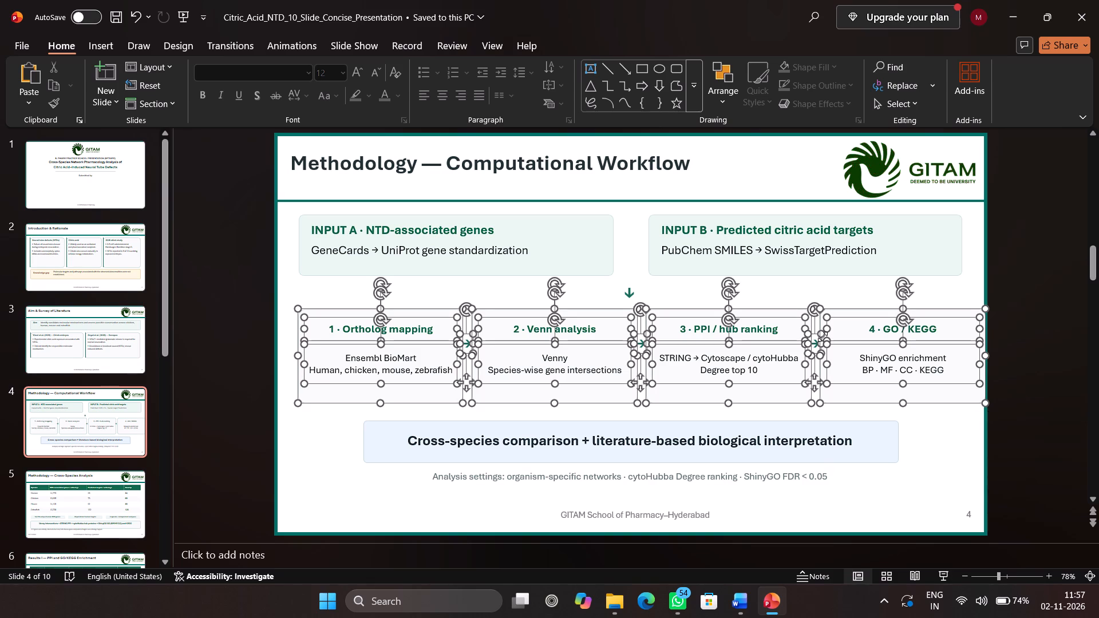
{"action": "left_click_drag", "start_coordinate": [837, 342], "coordinate": [831, 340]}
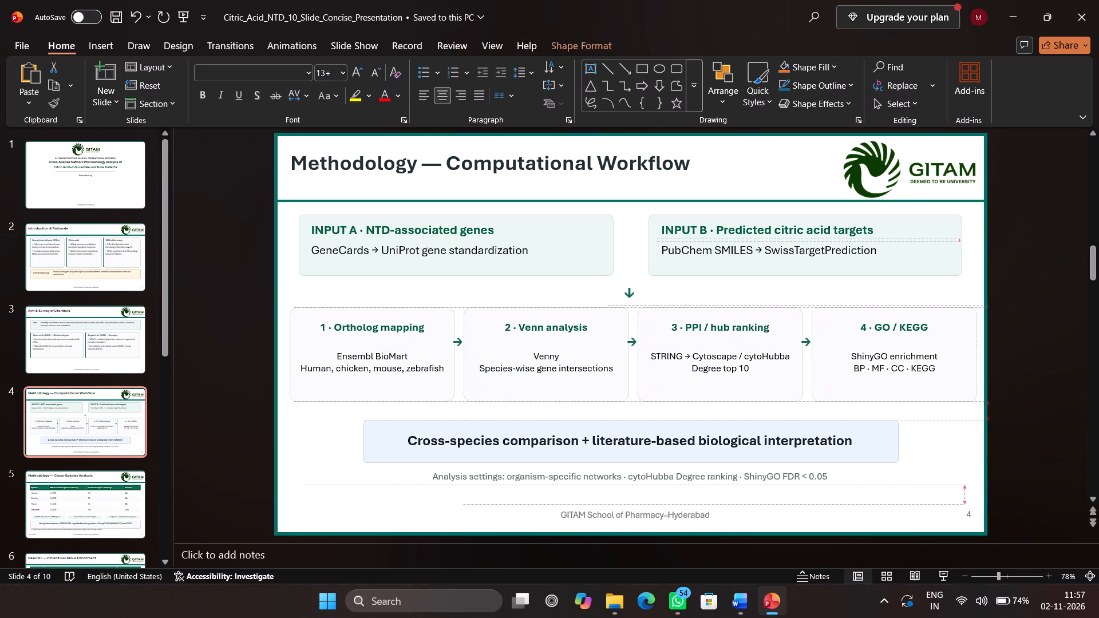
{"action": "left_click_drag", "start_coordinate": [831, 340], "coordinate": [826, 340]}
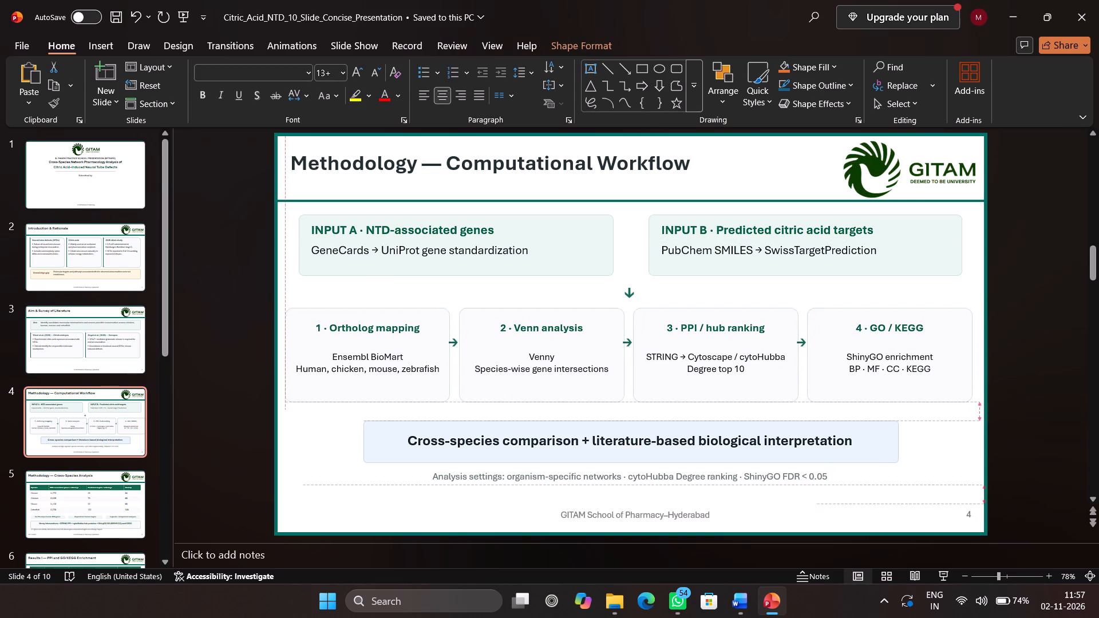
{"action": "left_click_drag", "start_coordinate": [826, 340], "coordinate": [828, 342]}
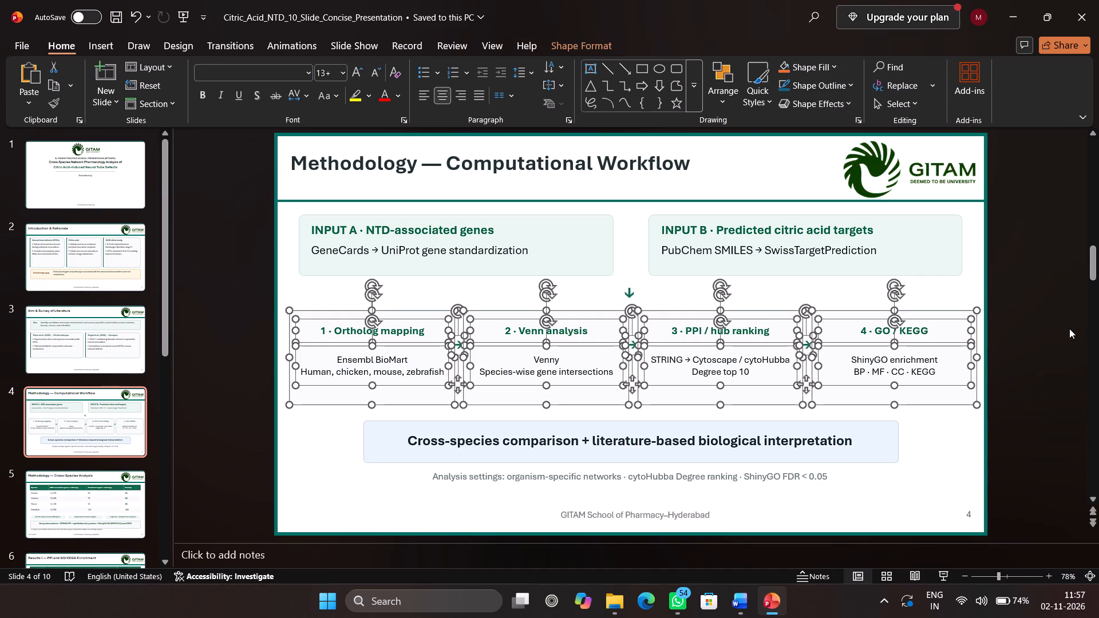
{"action": "left_click", "coordinate": [1068, 328]}
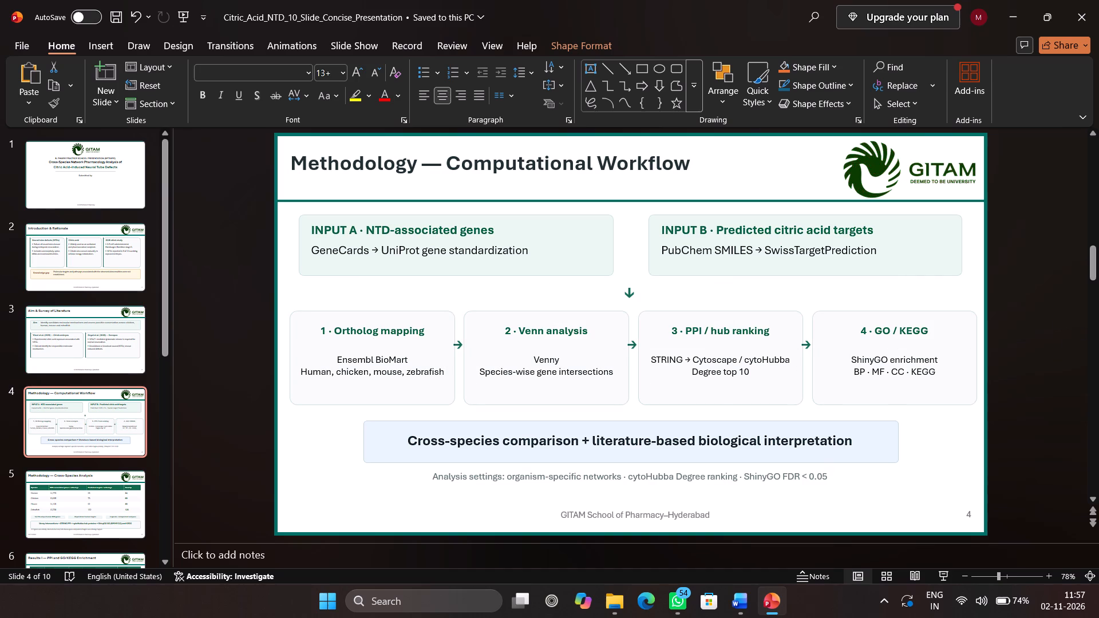
Delete the downward arrow between the two input boxes and the workflow cards on slide 4.
{"action": "left_click", "coordinate": [630, 293]}
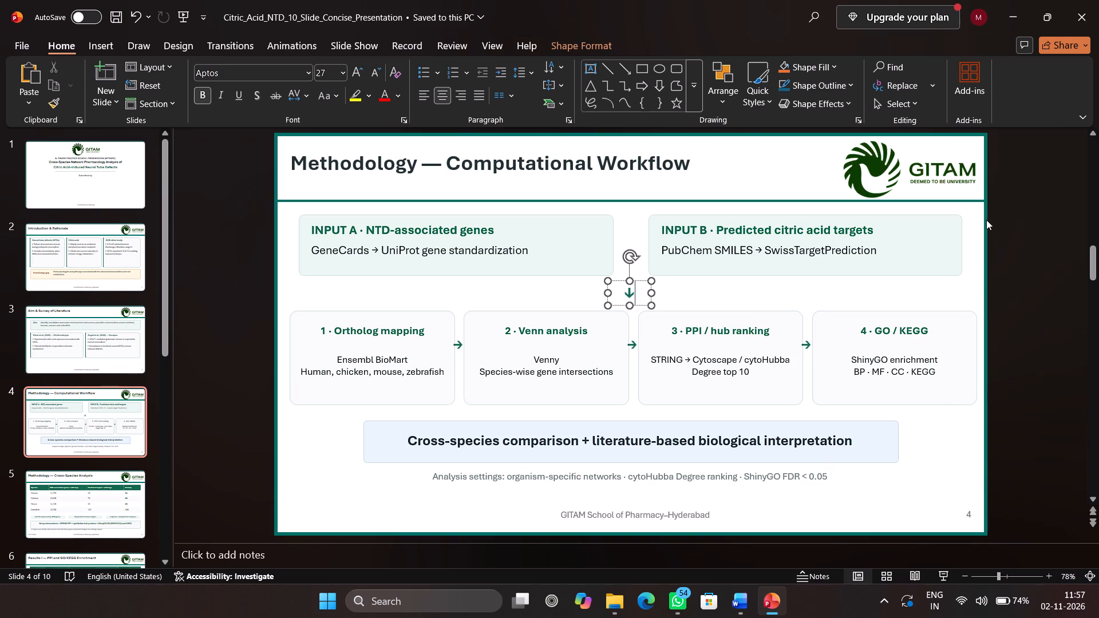
{"action": "key", "text": "Delete"}
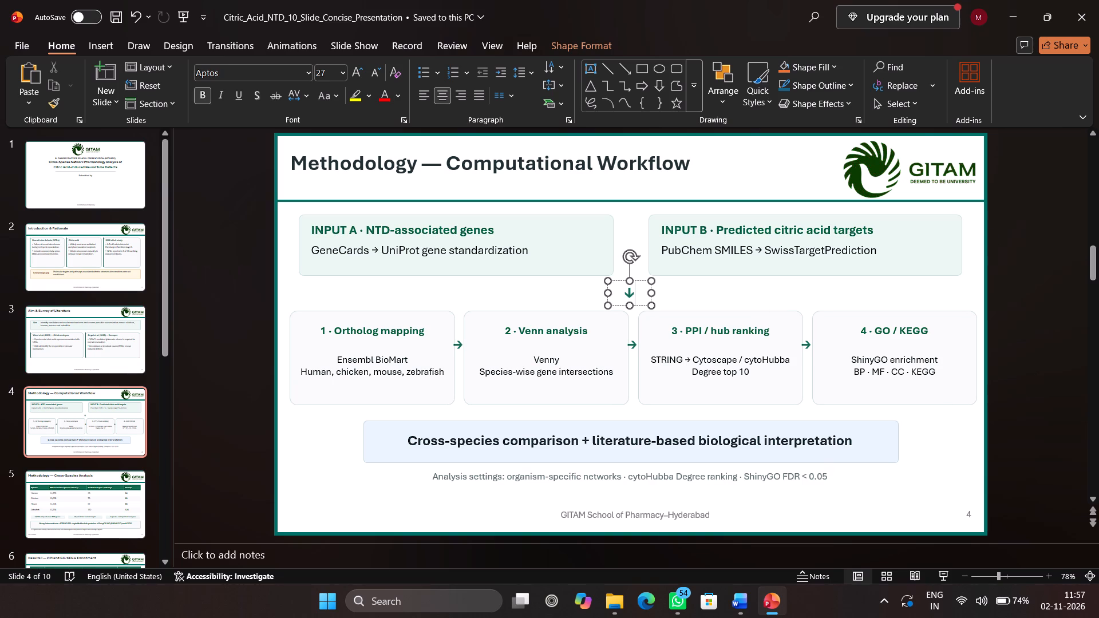
{"action": "left_click", "coordinate": [620, 280]}
{"action": "key", "text": "Delete"}
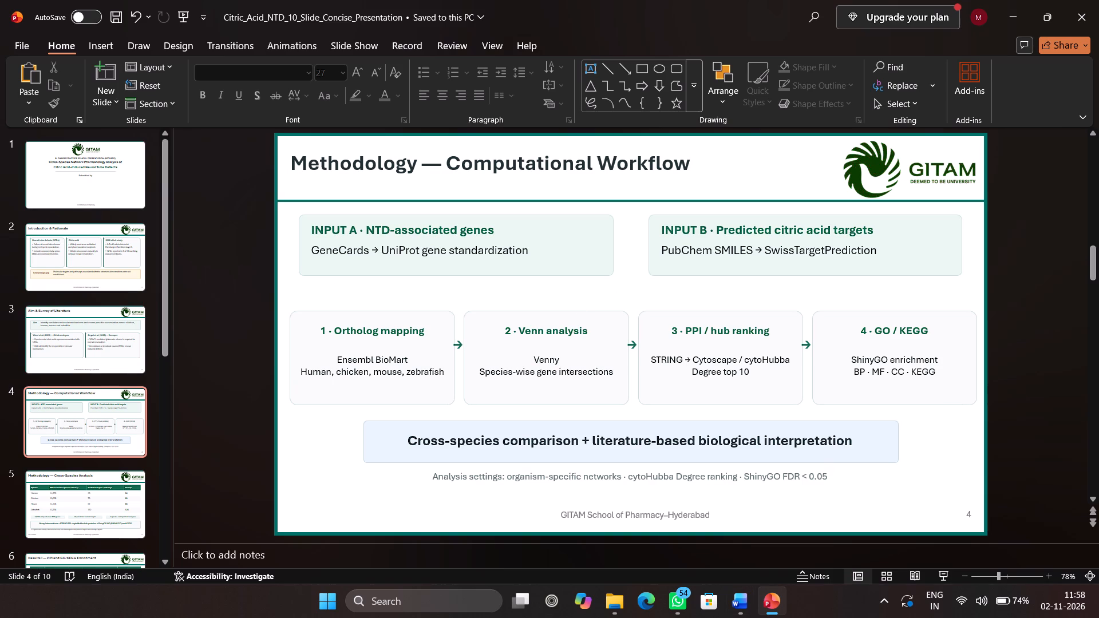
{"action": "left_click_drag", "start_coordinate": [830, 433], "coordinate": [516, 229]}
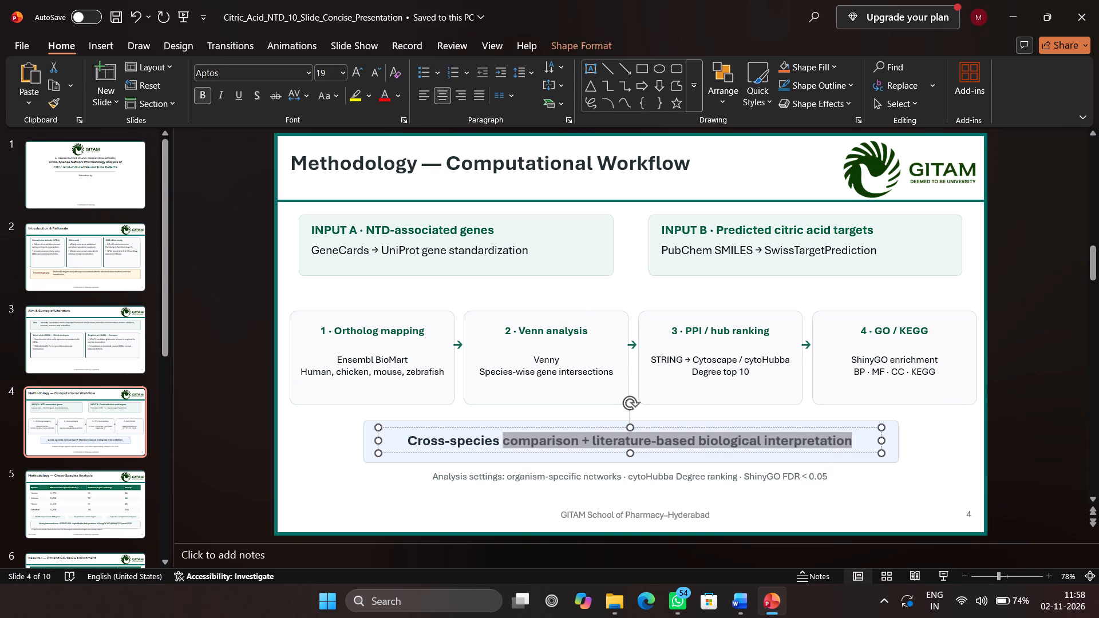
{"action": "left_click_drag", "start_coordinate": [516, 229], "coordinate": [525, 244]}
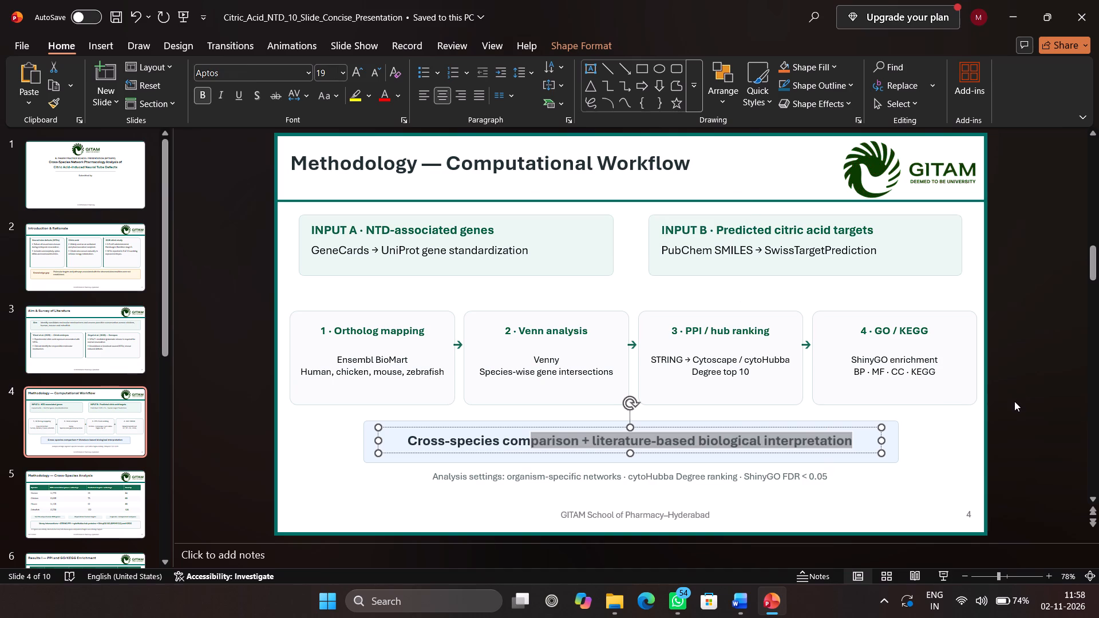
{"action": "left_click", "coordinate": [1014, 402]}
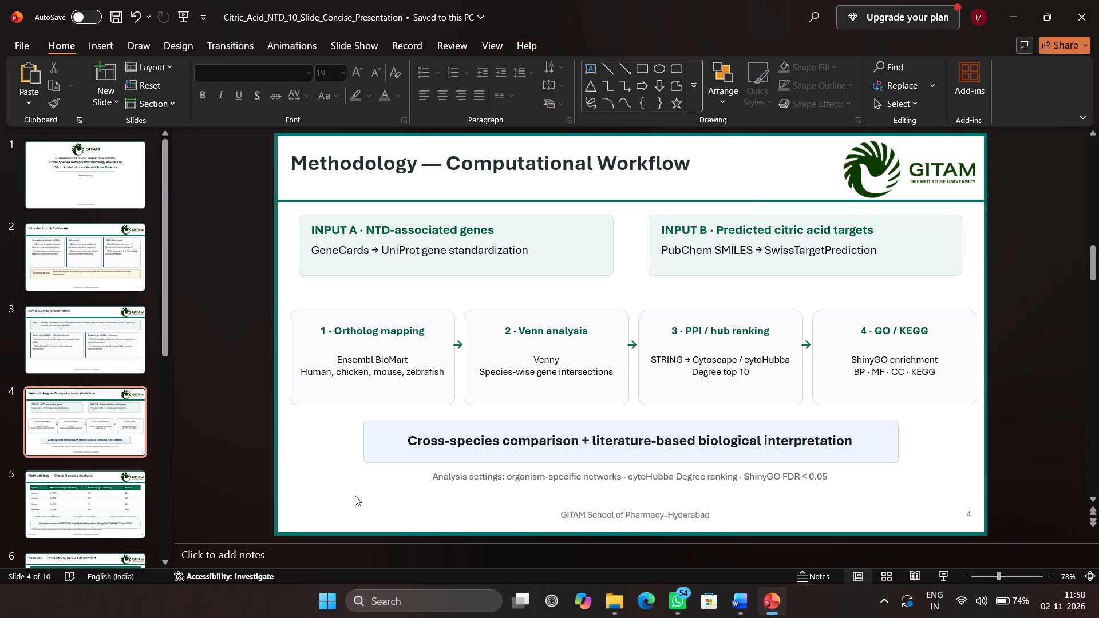
Delete the "Analysis settings" text line beneath the cross-species comparison banner on slide 4.
{"action": "left_click", "coordinate": [475, 478]}
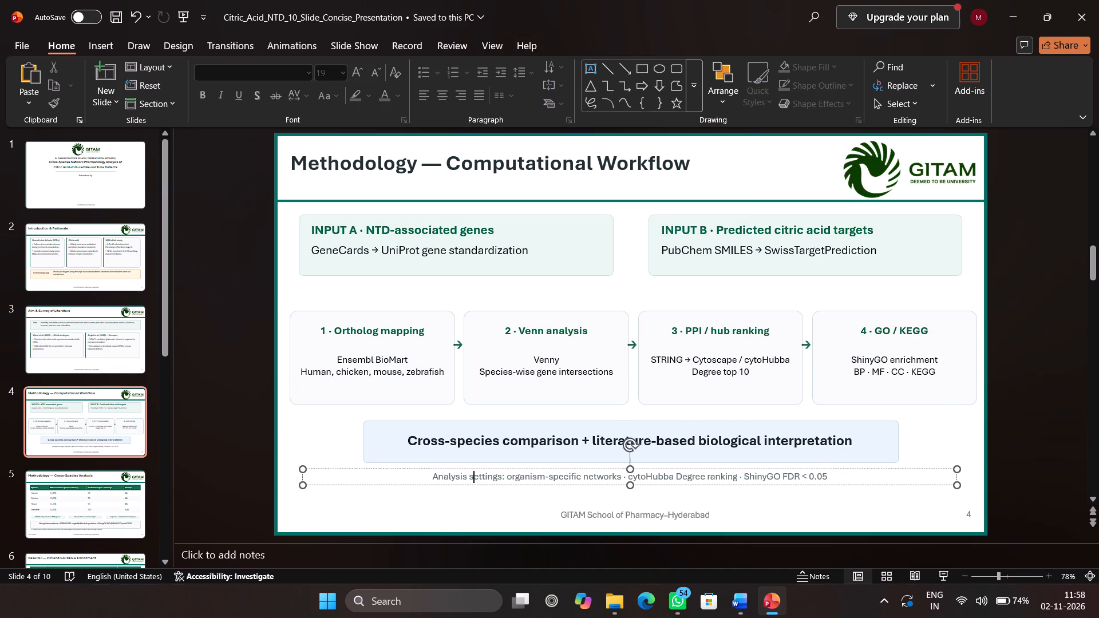
{"action": "left_click_drag", "start_coordinate": [475, 478], "coordinate": [476, 470]}
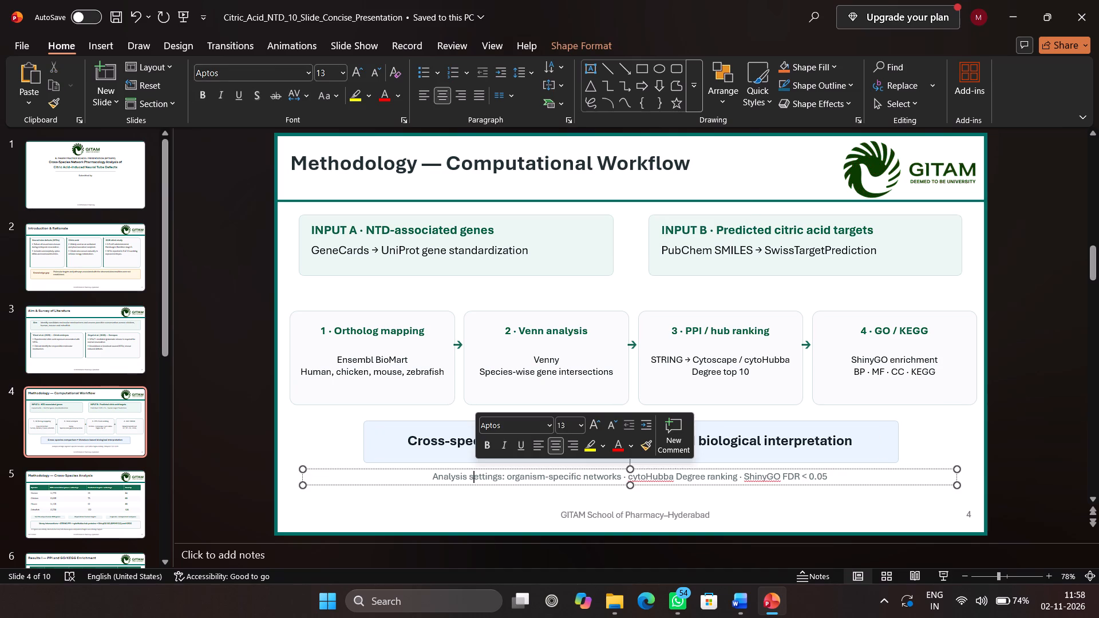
{"action": "left_click", "coordinate": [476, 470]}
{"action": "key", "text": "Delete"}
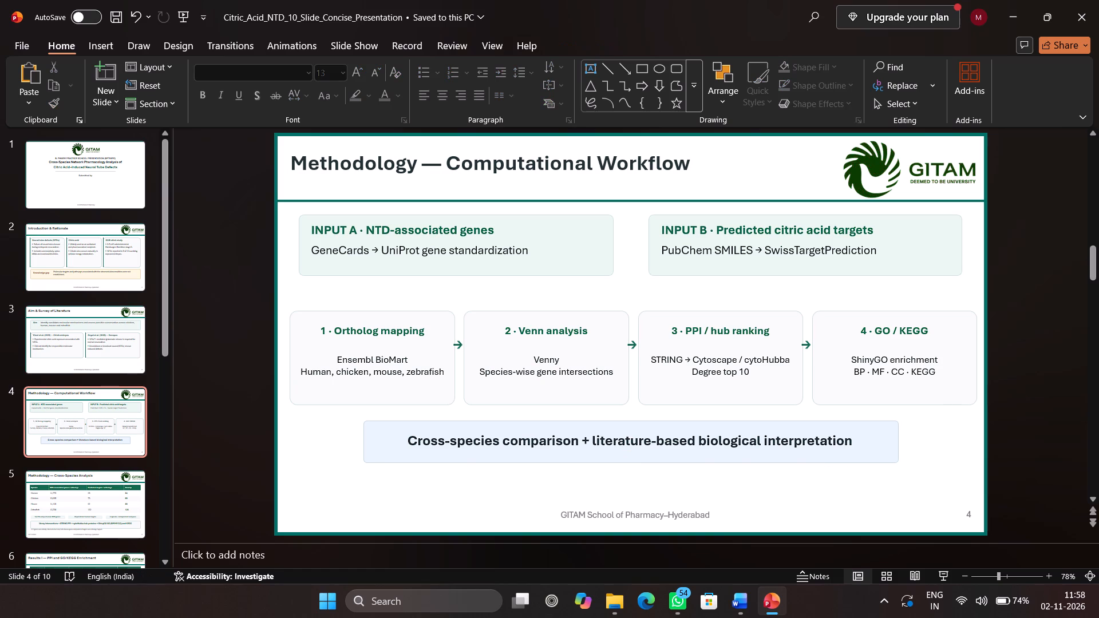
Delete the date box from the footer of slide 5, Methodology — Cross-Species Analysis.
{"action": "left_click", "coordinate": [93, 497]}
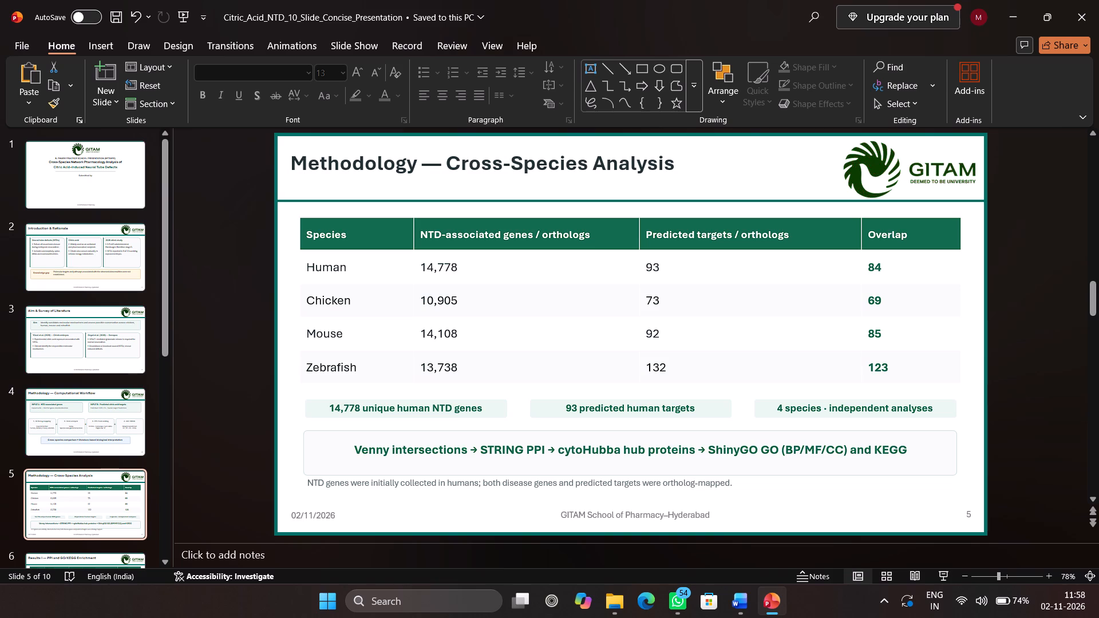
{"action": "left_click", "coordinate": [307, 516]}
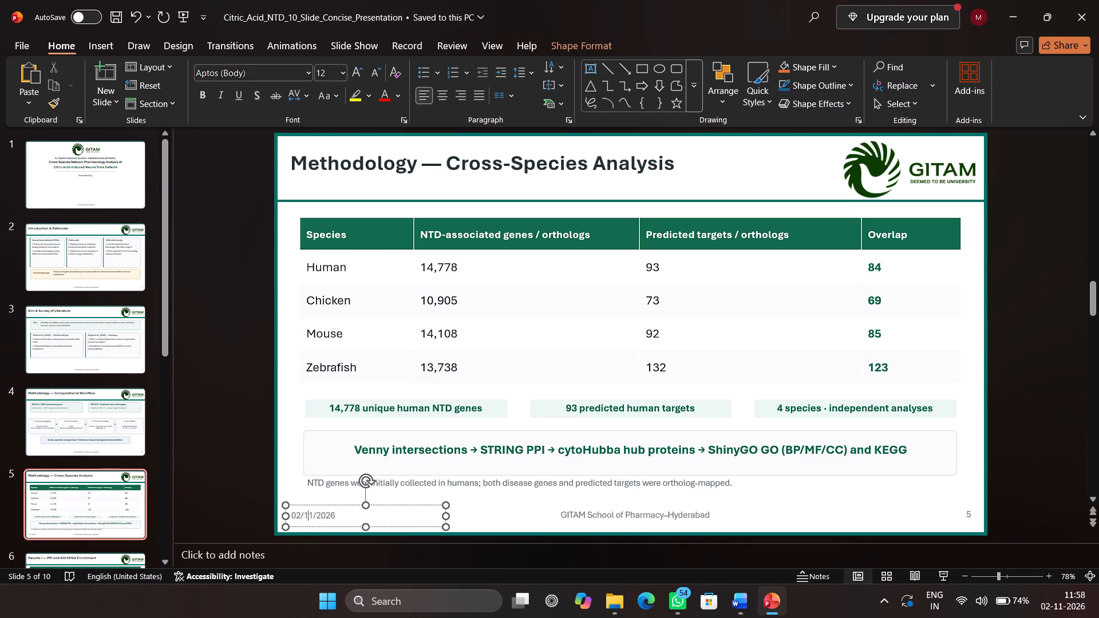
{"action": "left_click", "coordinate": [311, 505]}
{"action": "key", "text": "Delete"}
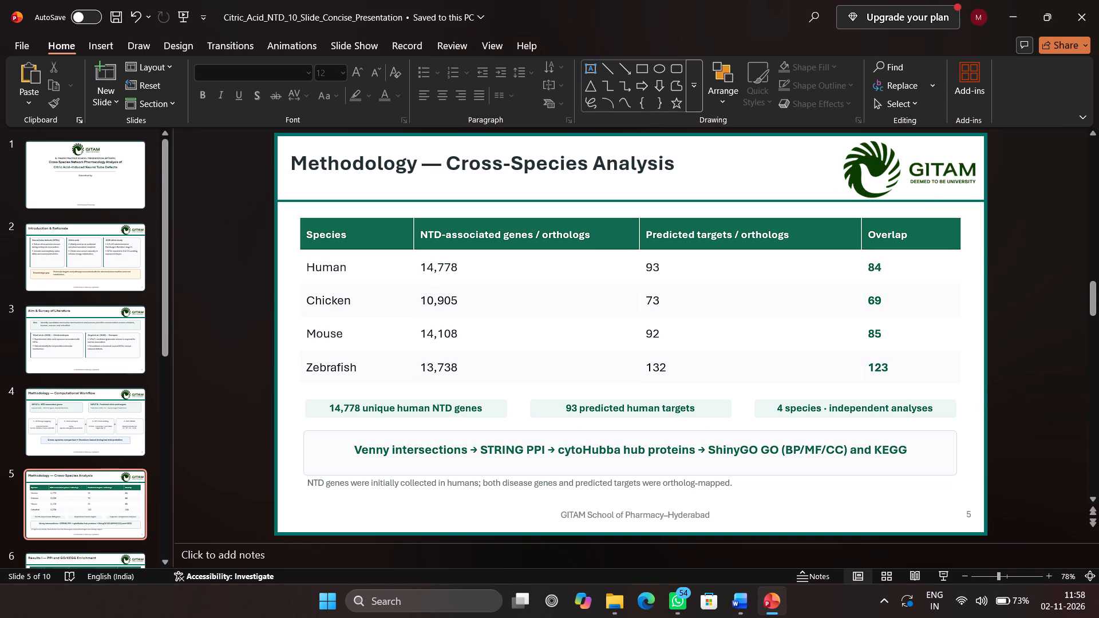
Delete the three green label boxes beneath the species table on slide 5, including their text.
{"action": "left_click", "coordinate": [425, 414]}
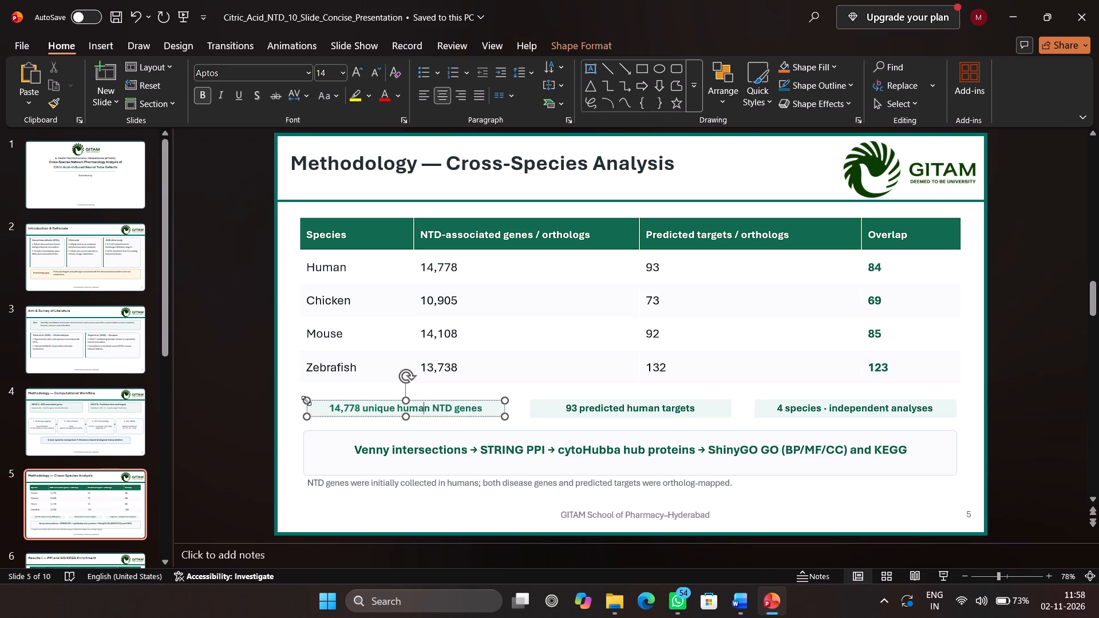
{"action": "left_click_drag", "start_coordinate": [292, 396], "coordinate": [523, 404]}
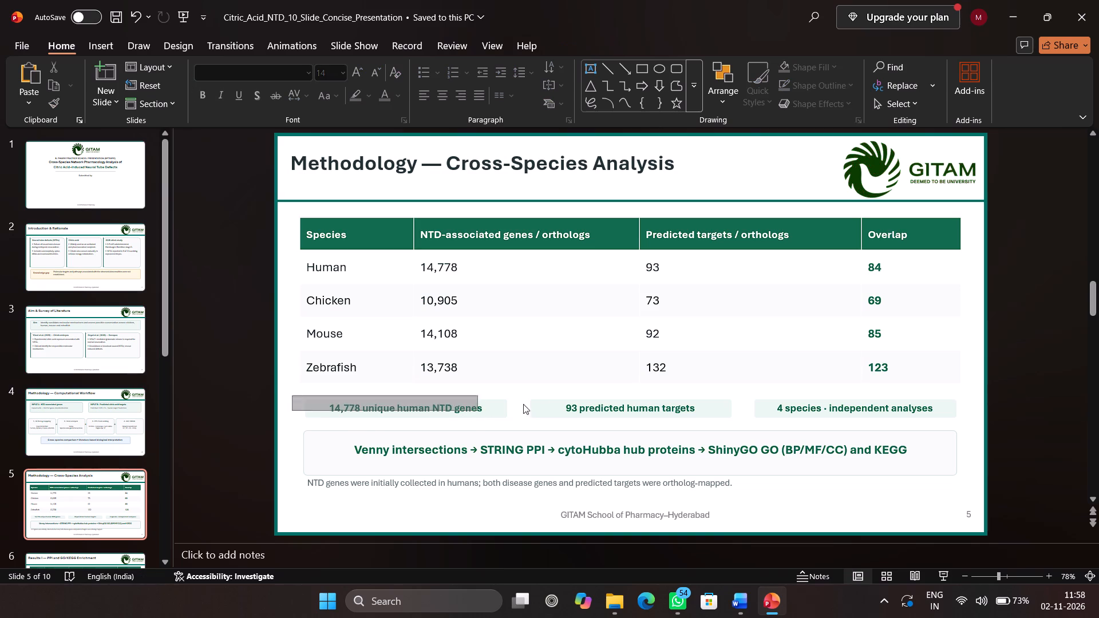
{"action": "left_click_drag", "start_coordinate": [523, 404], "coordinate": [964, 432]}
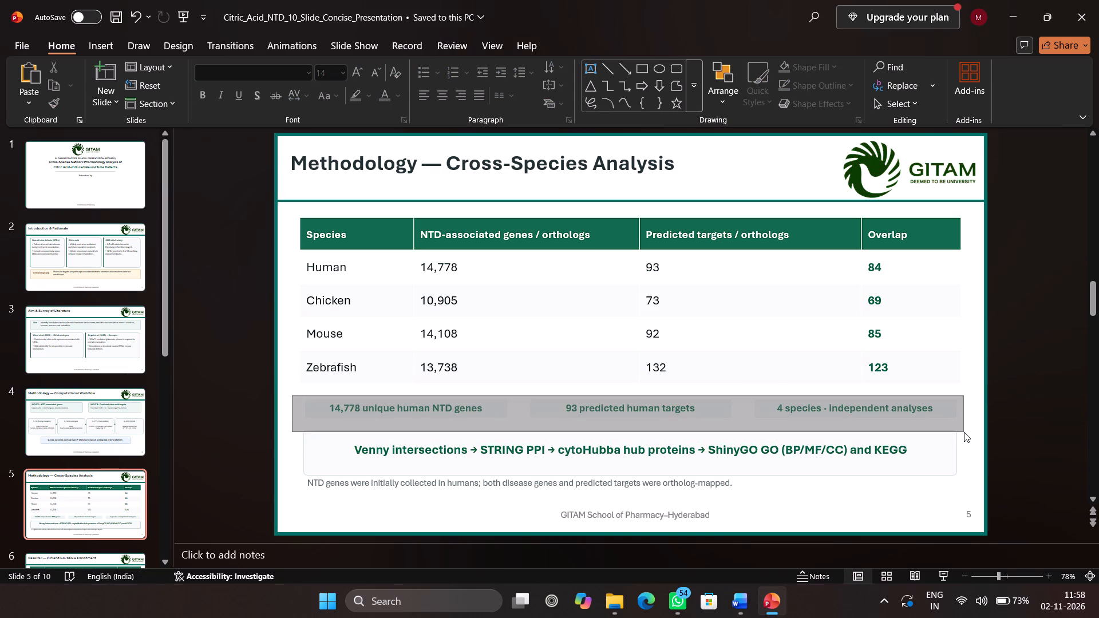
{"action": "left_click_drag", "start_coordinate": [964, 432], "coordinate": [964, 426]}
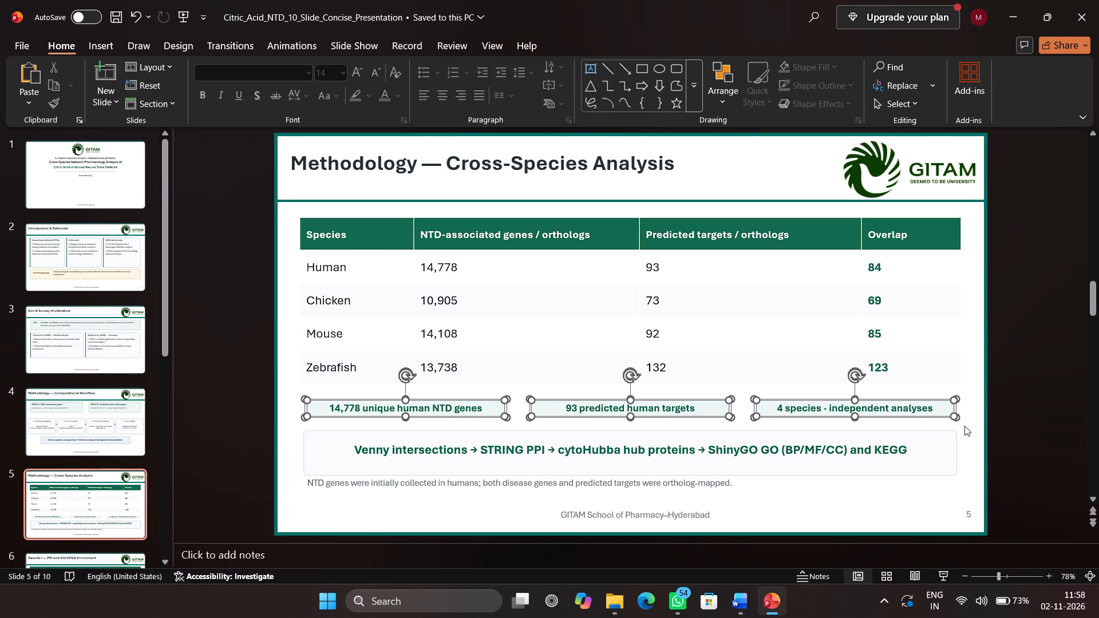
{"action": "key", "text": "Delete"}
{"action": "key", "text": "BackSpace"}
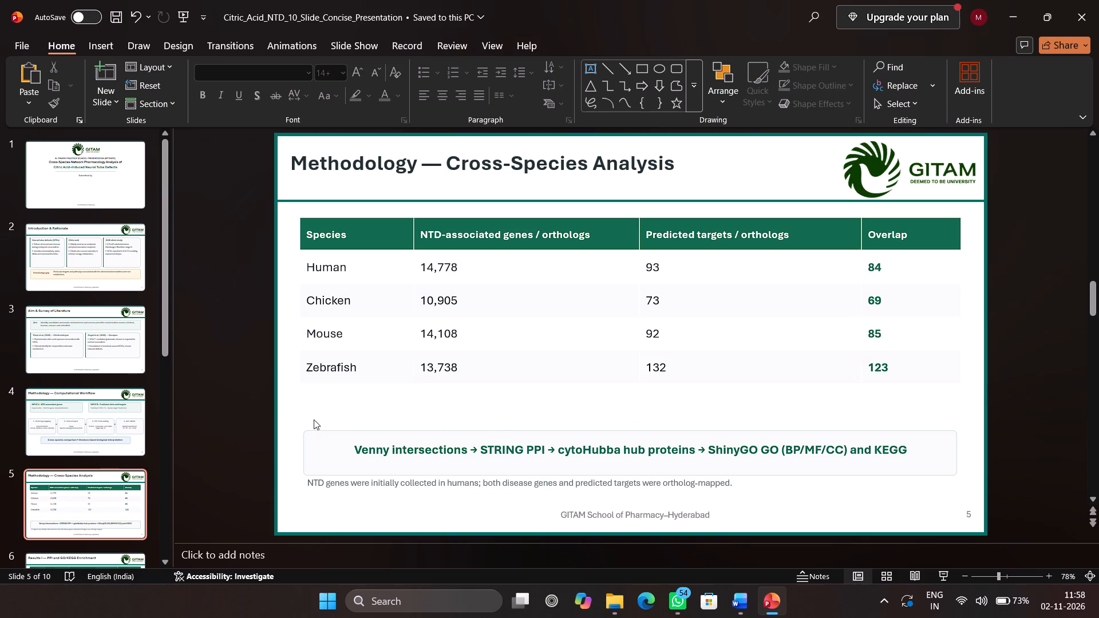
Move the "Venny intersections" pipeline box and the ortholog note together up to just below the species table on slide 5.
{"action": "left_click_drag", "start_coordinate": [294, 417], "coordinate": [918, 493]}
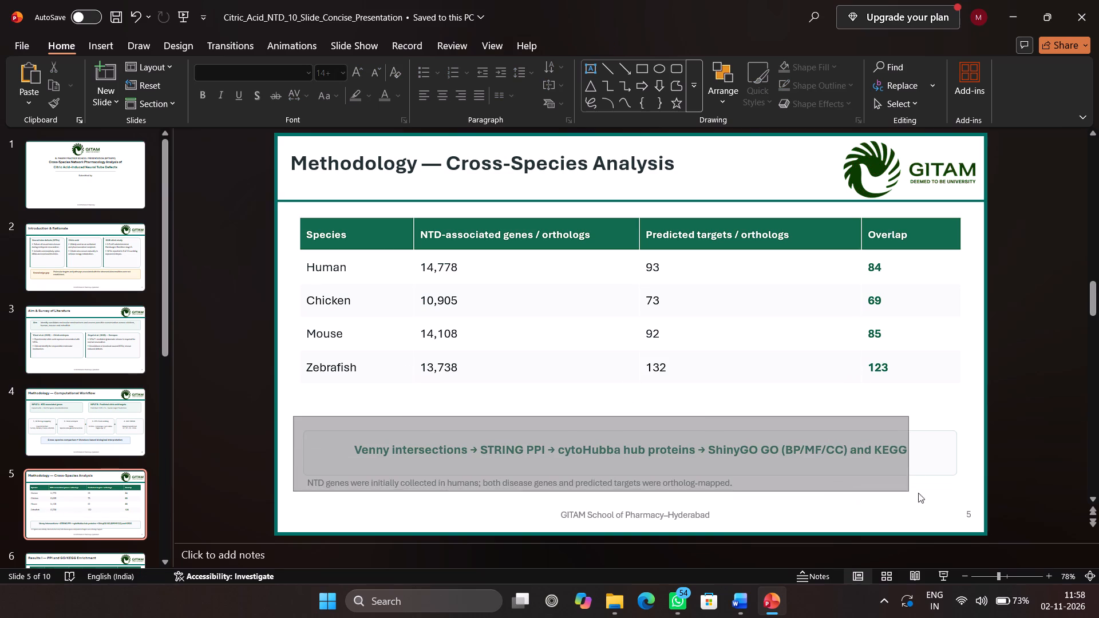
{"action": "left_click_drag", "start_coordinate": [918, 493], "coordinate": [966, 488]}
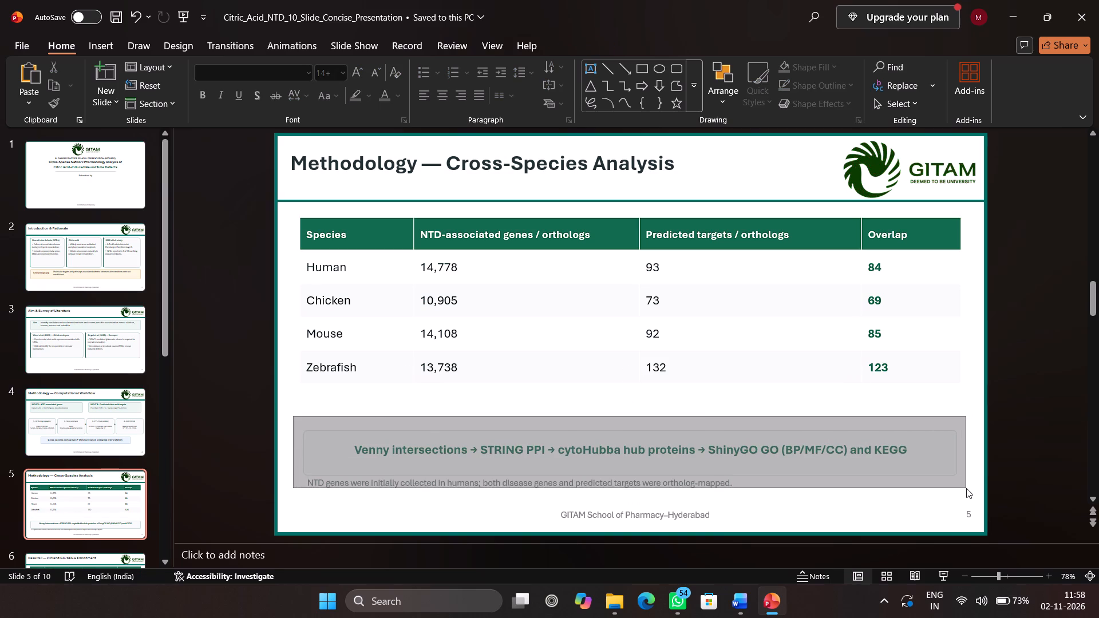
{"action": "left_click_drag", "start_coordinate": [966, 488], "coordinate": [967, 492]}
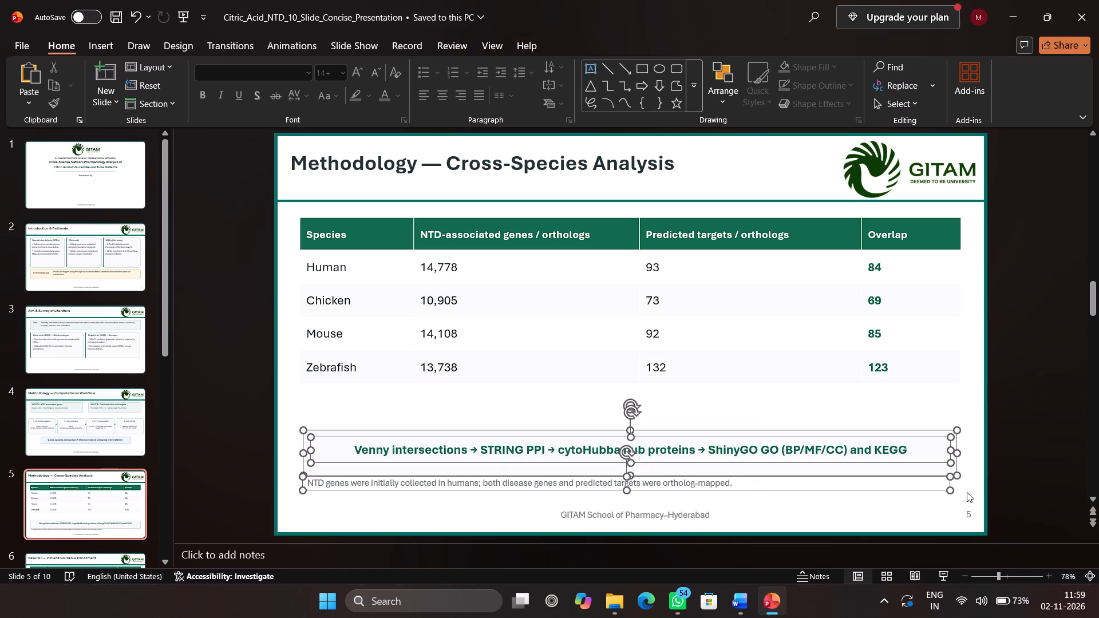
{"action": "left_click_drag", "start_coordinate": [765, 434], "coordinate": [765, 431]}
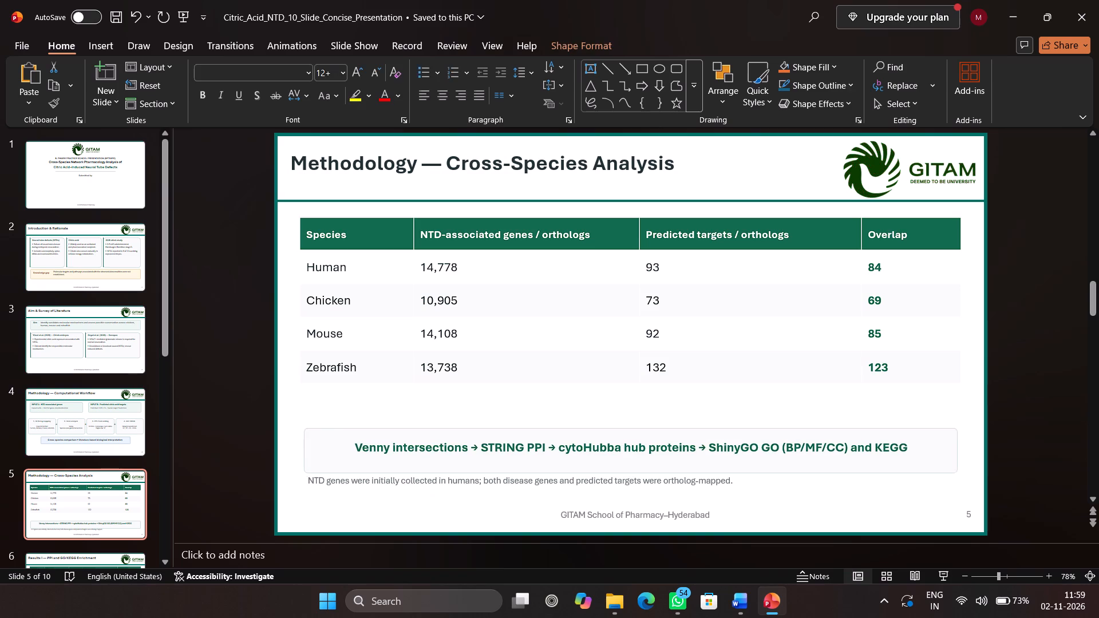
{"action": "left_click_drag", "start_coordinate": [765, 431], "coordinate": [761, 409]}
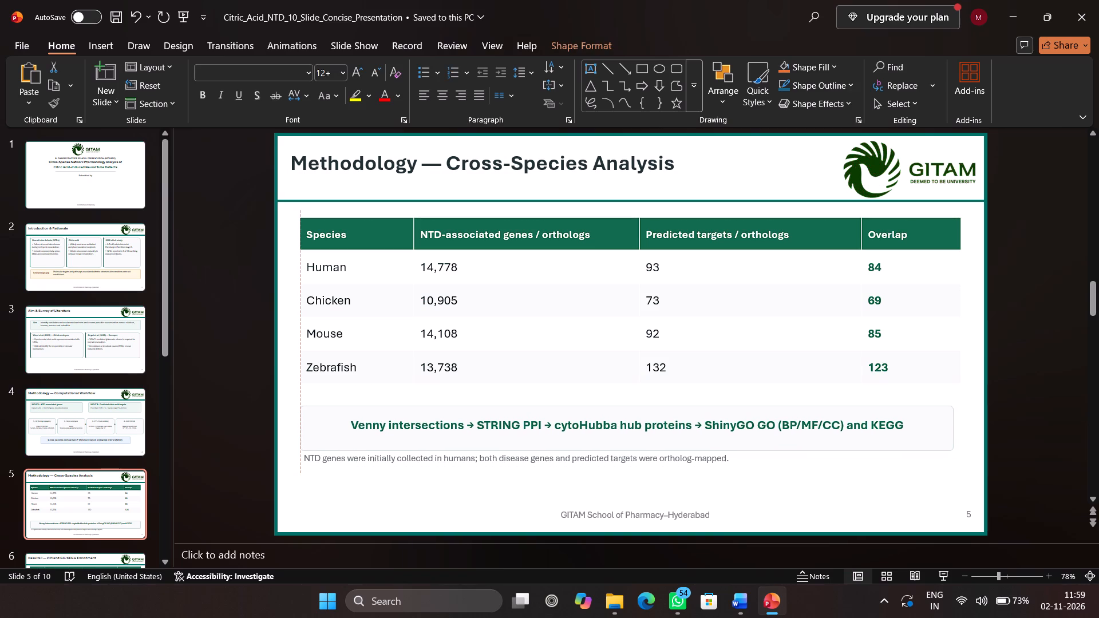
{"action": "left_click_drag", "start_coordinate": [761, 409], "coordinate": [762, 405]}
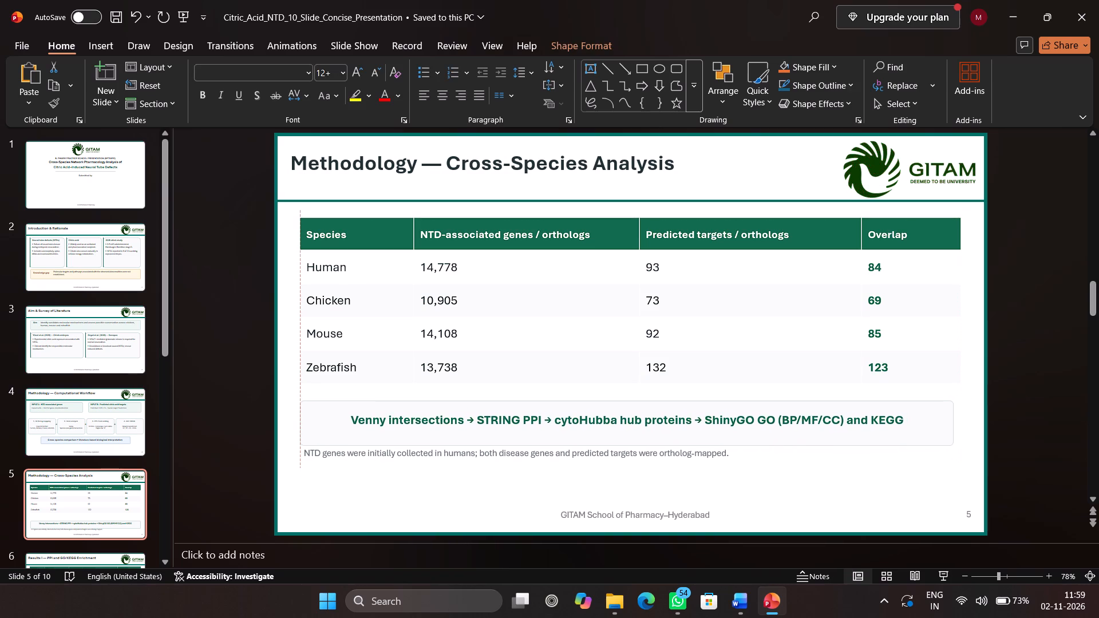
{"action": "left_click_drag", "start_coordinate": [762, 405], "coordinate": [766, 403]}
{"action": "left_click", "coordinate": [1003, 382]}
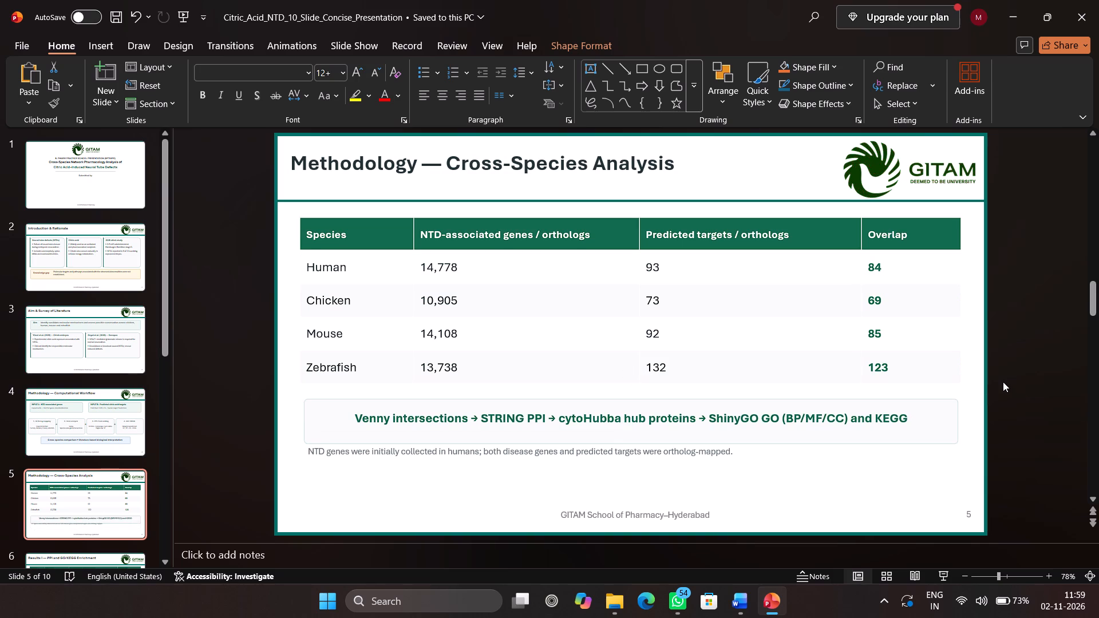
Delete the "Cross-species comparison + literature-based biological interpretation" banner, box and text together, from slide 4.
{"action": "left_click", "coordinate": [83, 438]}
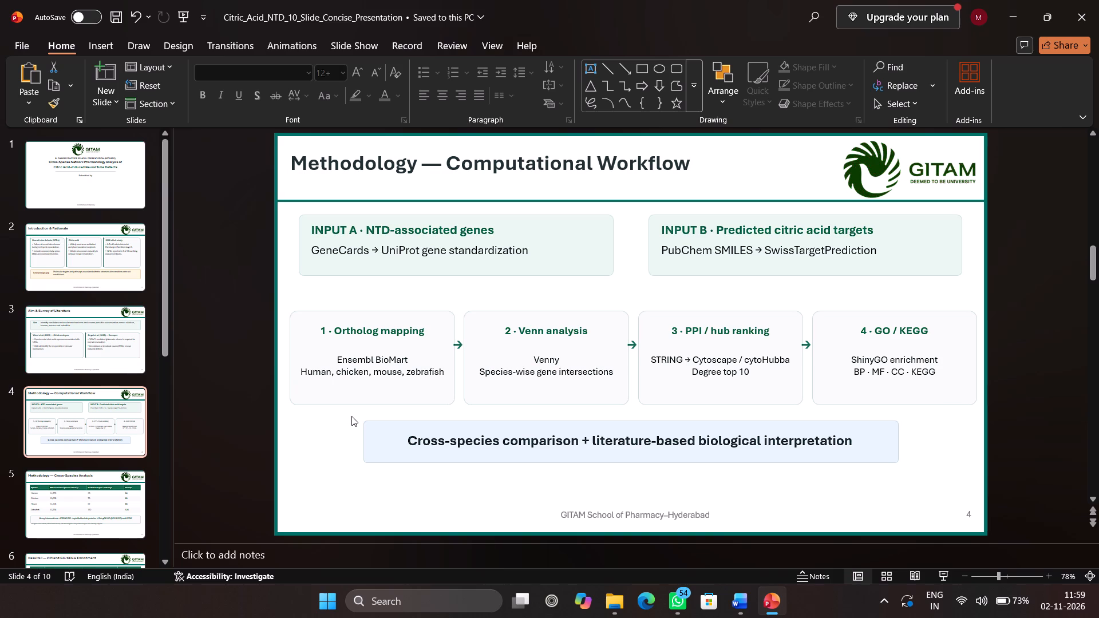
{"action": "left_click_drag", "start_coordinate": [351, 416], "coordinate": [967, 479]}
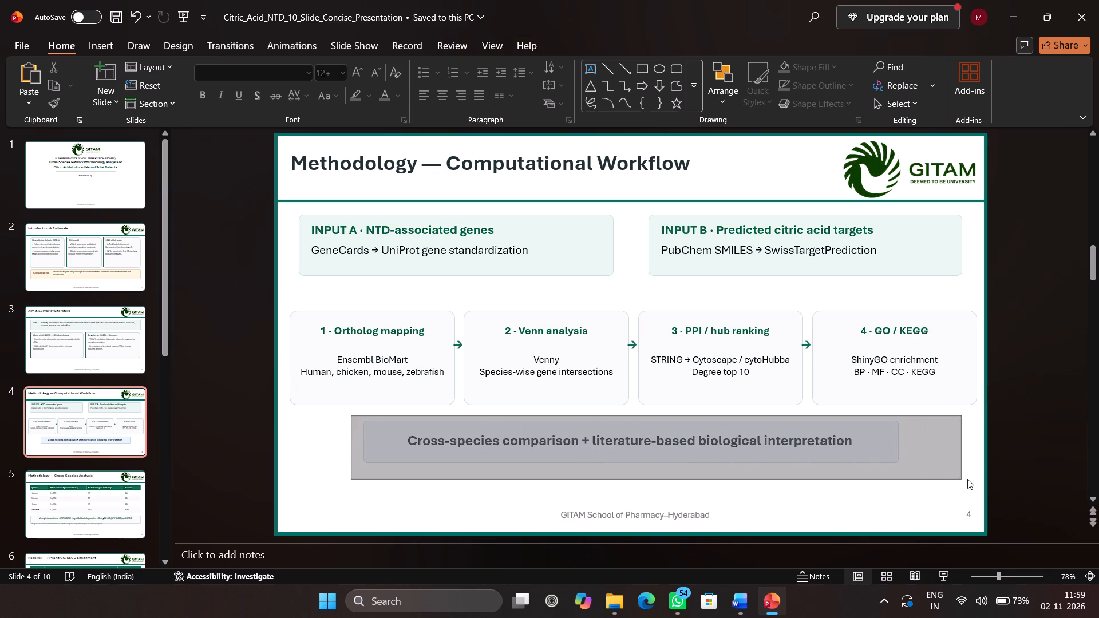
{"action": "left_click_drag", "start_coordinate": [967, 479], "coordinate": [935, 474]}
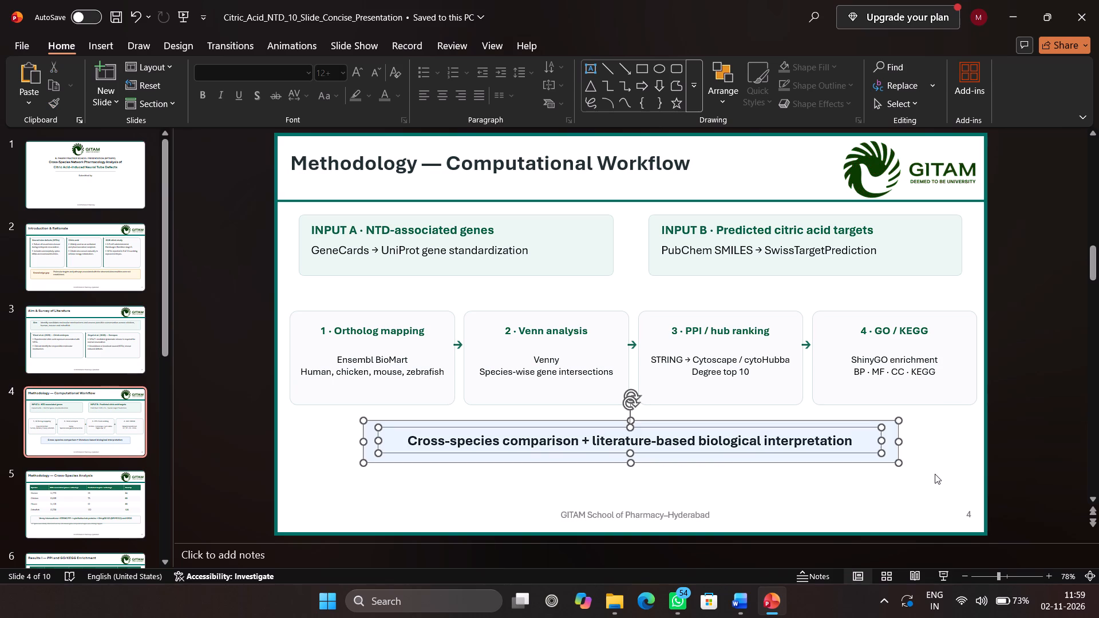
{"action": "key", "text": "Delete"}
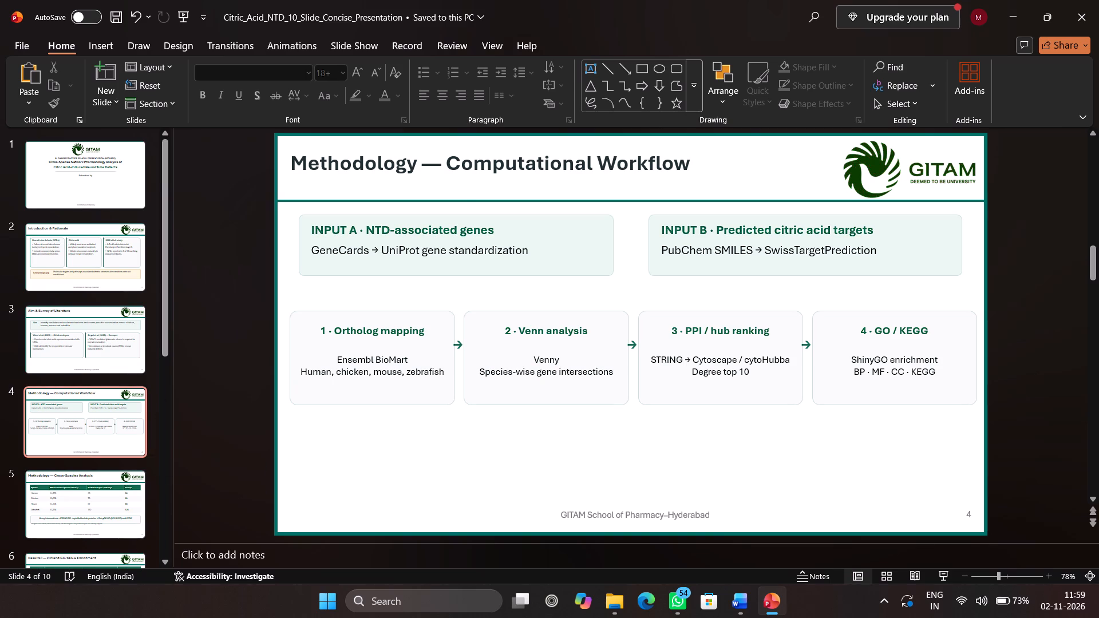
Remove the "INPUT A ·" and "INPUT B ·" prefixes from the headings of the two green input boxes on slide 4.
{"action": "left_click_drag", "start_coordinate": [364, 228], "coordinate": [307, 229]}
{"action": "key", "text": "BackSpace"}
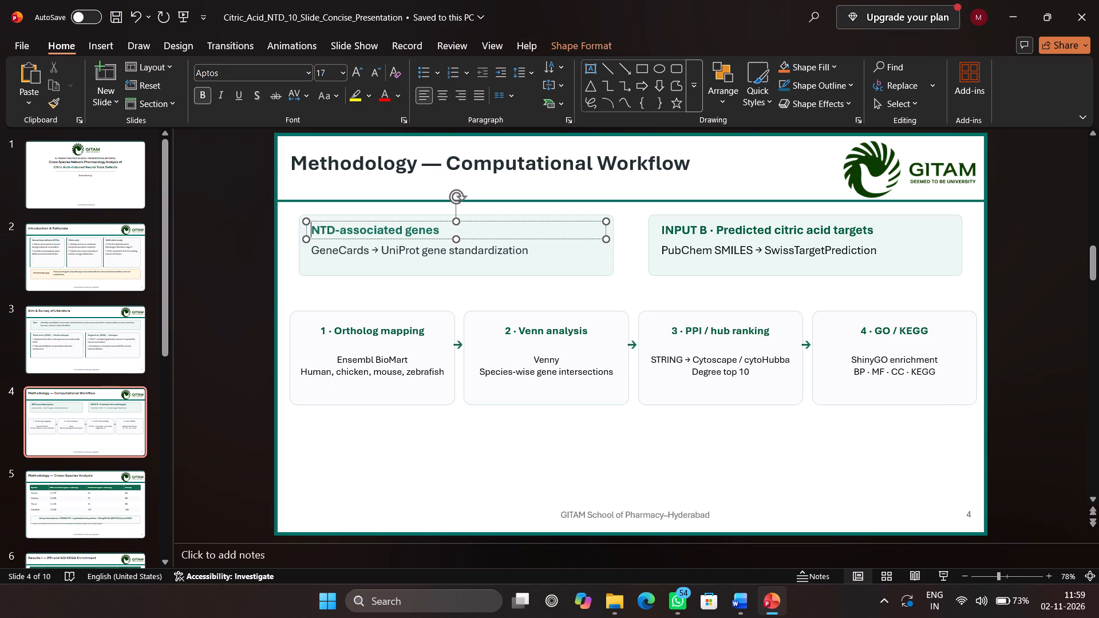
{"action": "left_click_drag", "start_coordinate": [717, 228], "coordinate": [665, 228]}
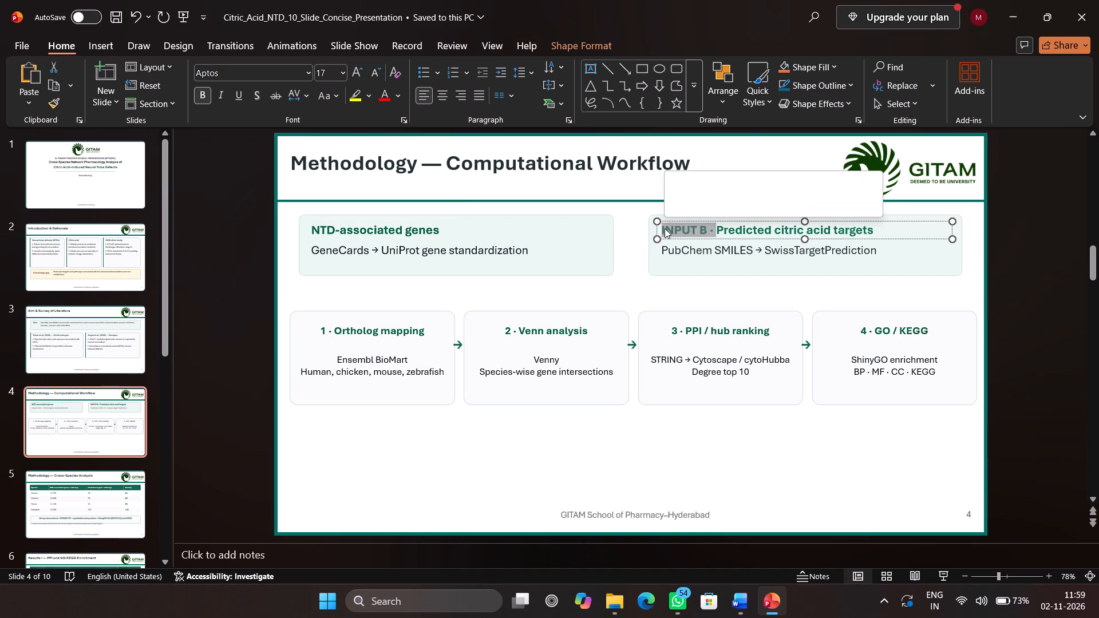
{"action": "key", "text": "BackSpace"}
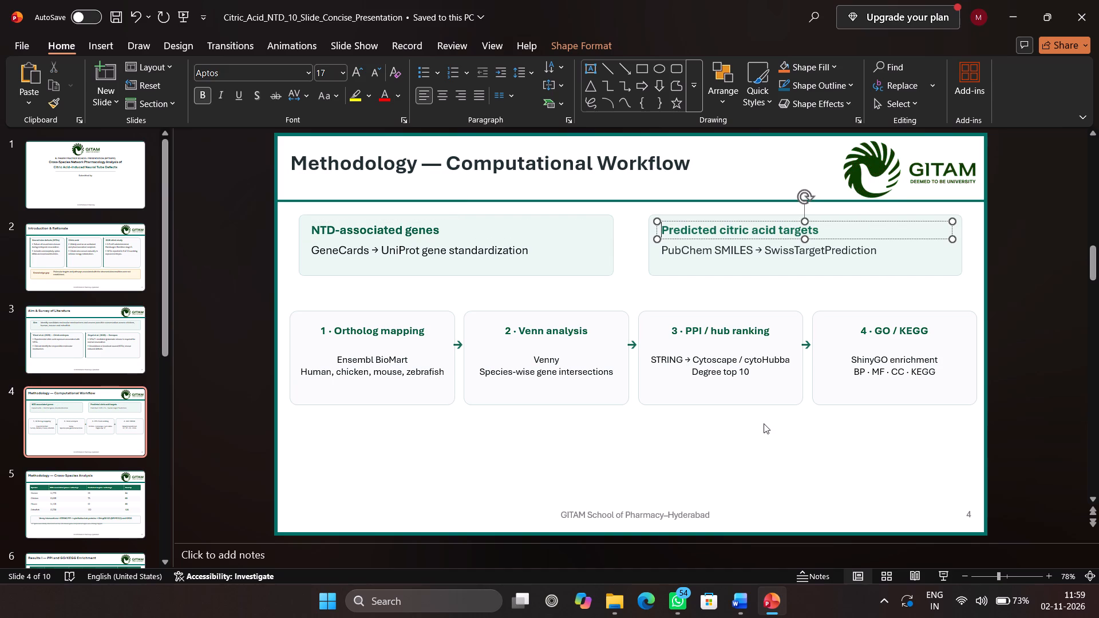
{"action": "left_click", "coordinate": [764, 423]}
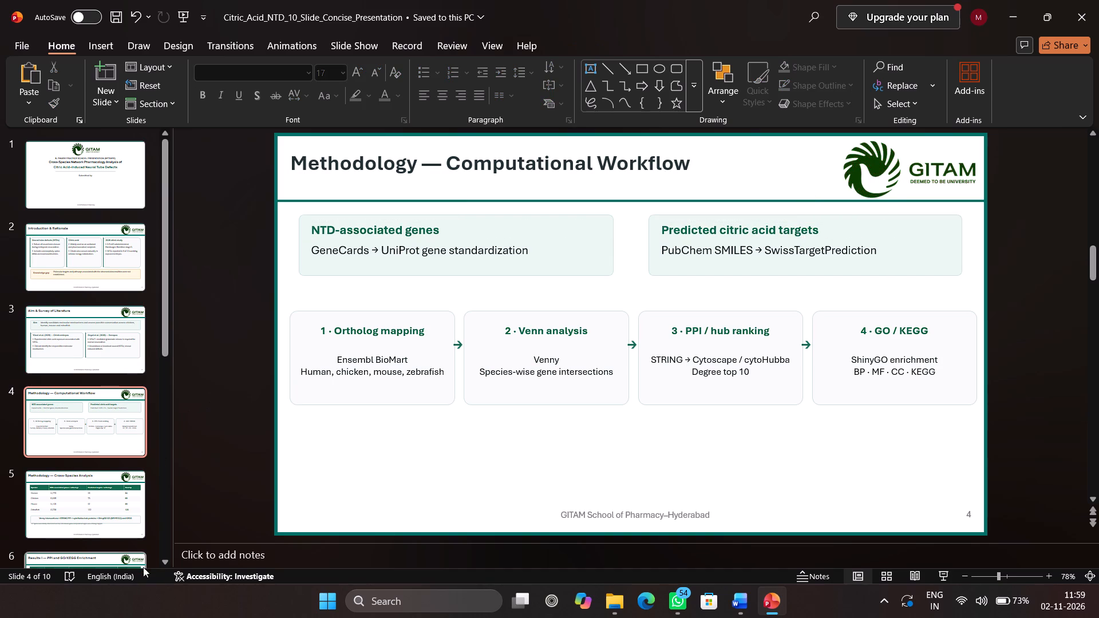
Review slides 4 to 7, comparing the methodology slides with the results slides for content that still needs trimming.
{"action": "left_click", "coordinate": [74, 498]}
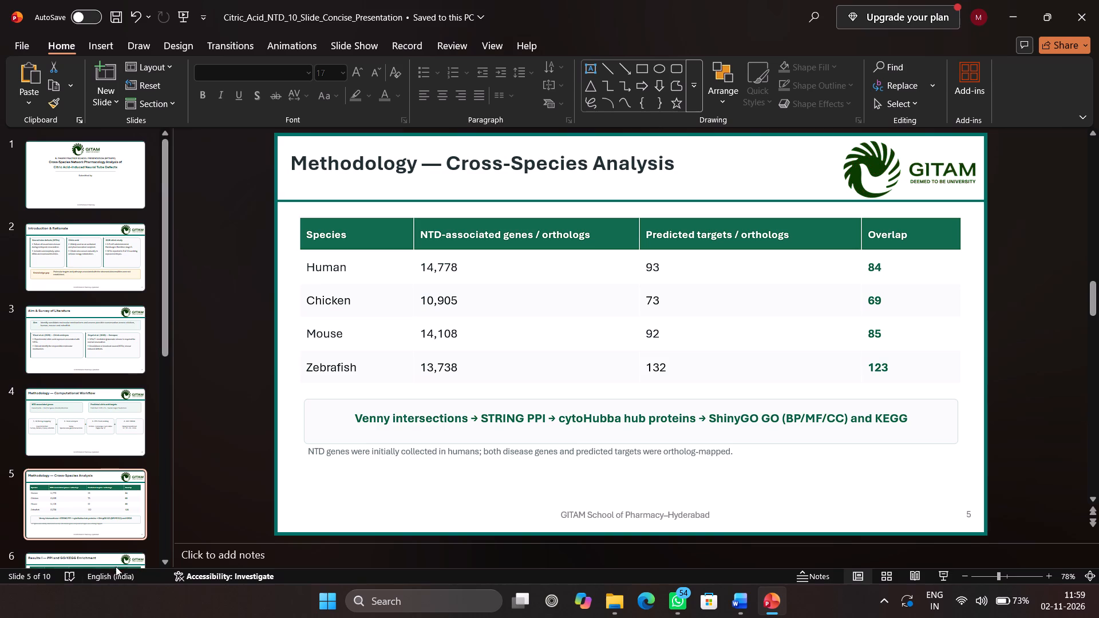
{"action": "left_click", "coordinate": [114, 558]}
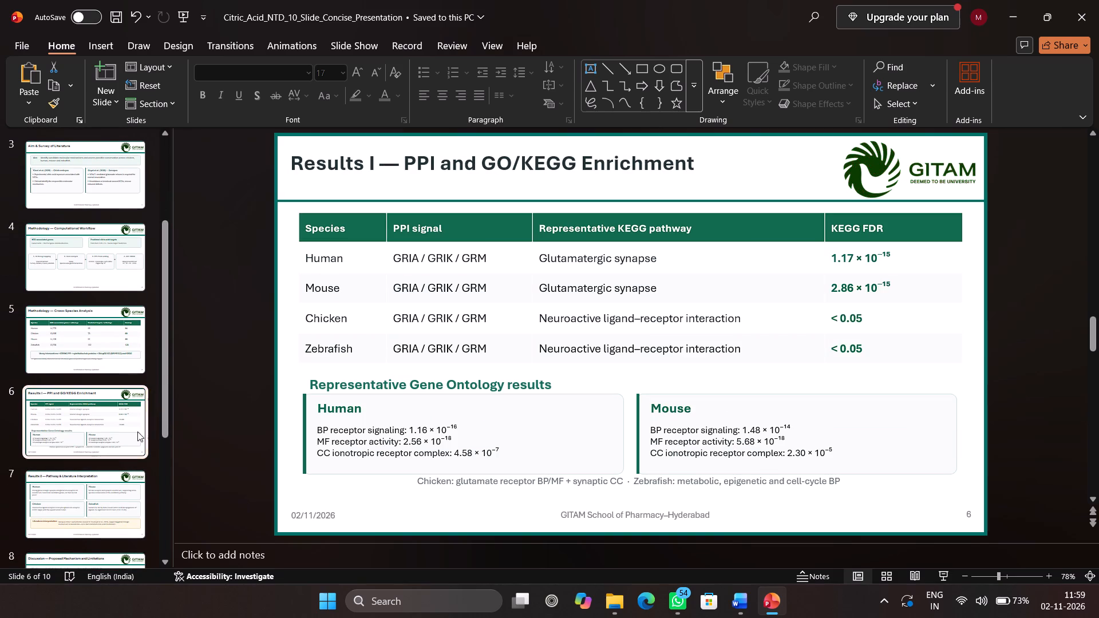
{"action": "left_click", "coordinate": [109, 490]}
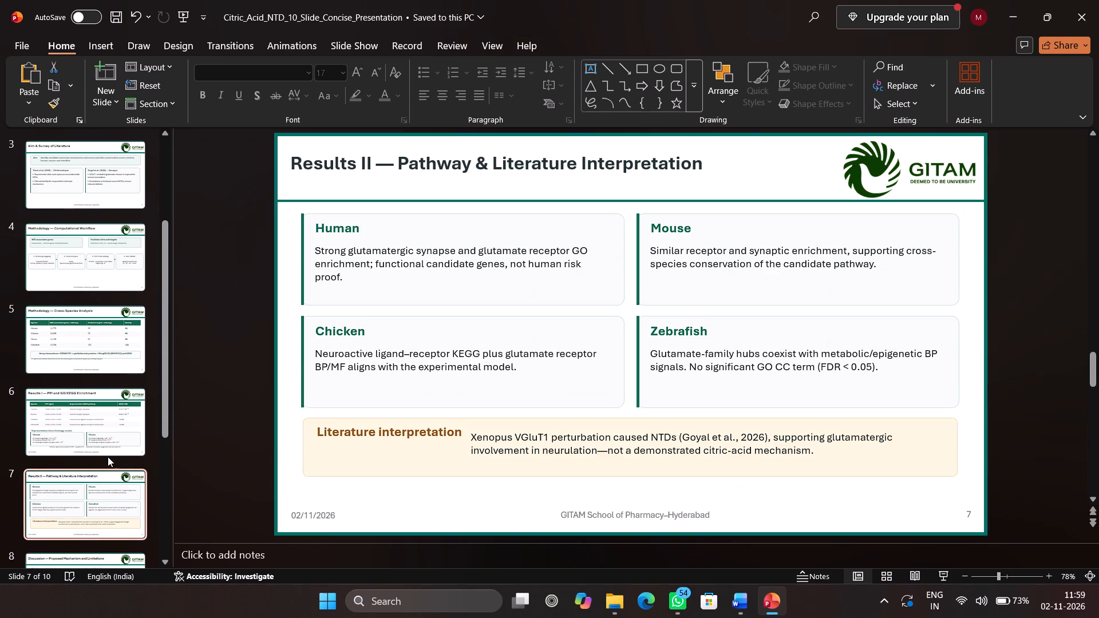
{"action": "left_click", "coordinate": [109, 418]}
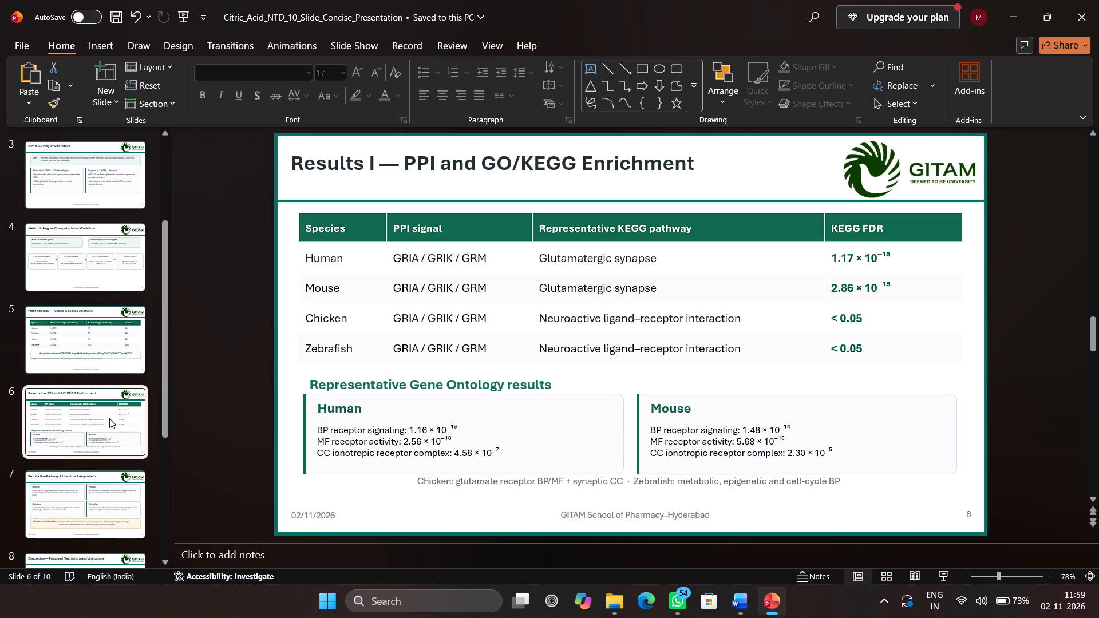
{"action": "left_click", "coordinate": [85, 342]}
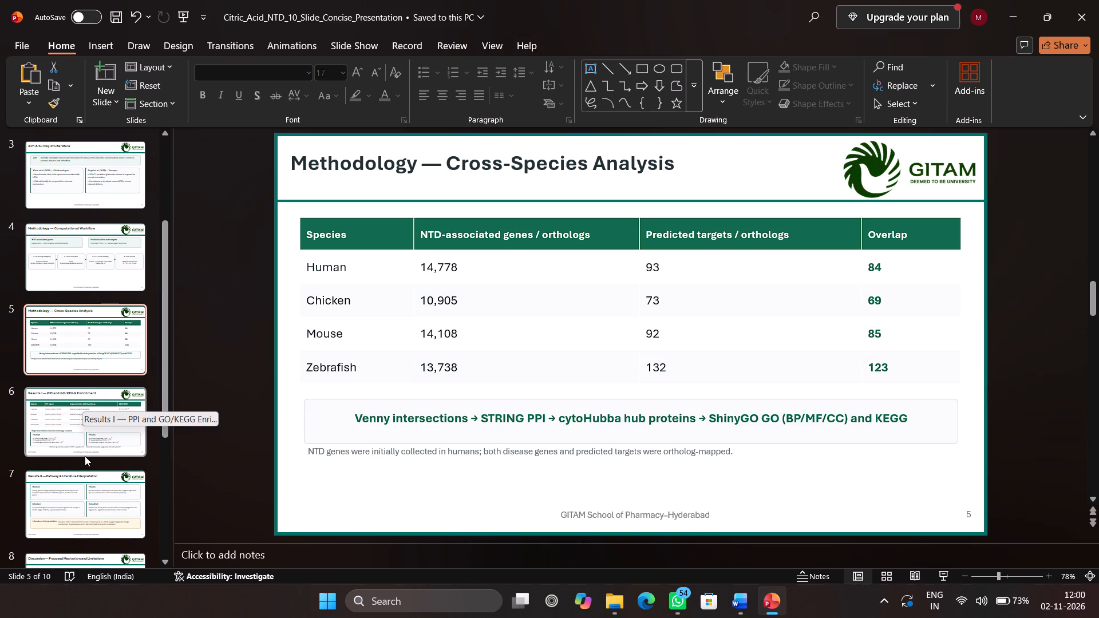
{"action": "left_click", "coordinate": [126, 283]}
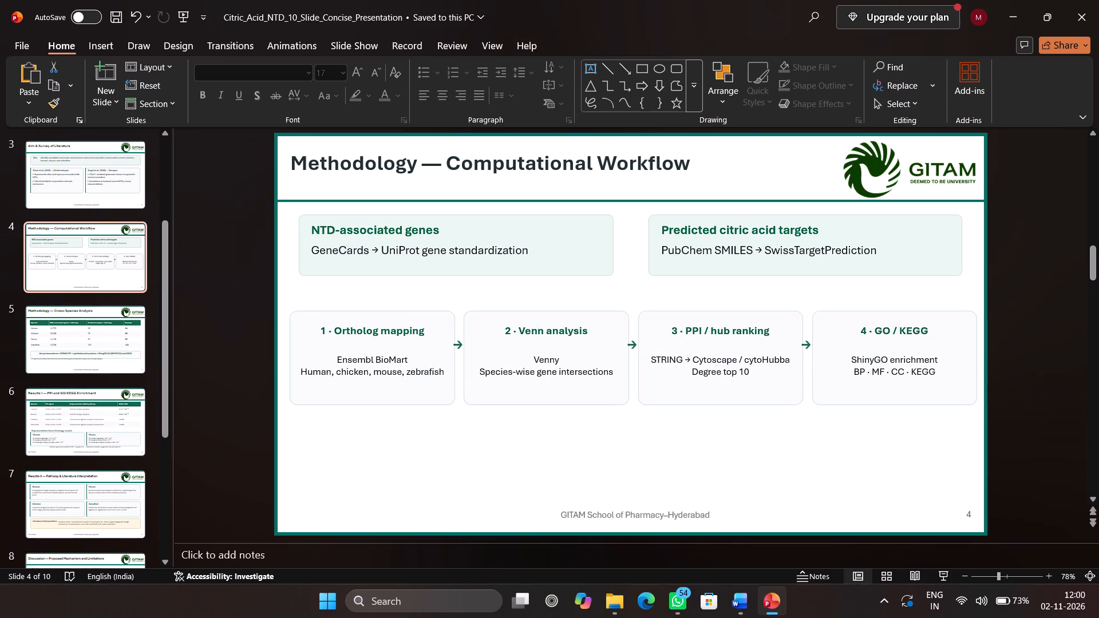
{"action": "left_click", "coordinate": [120, 483]}
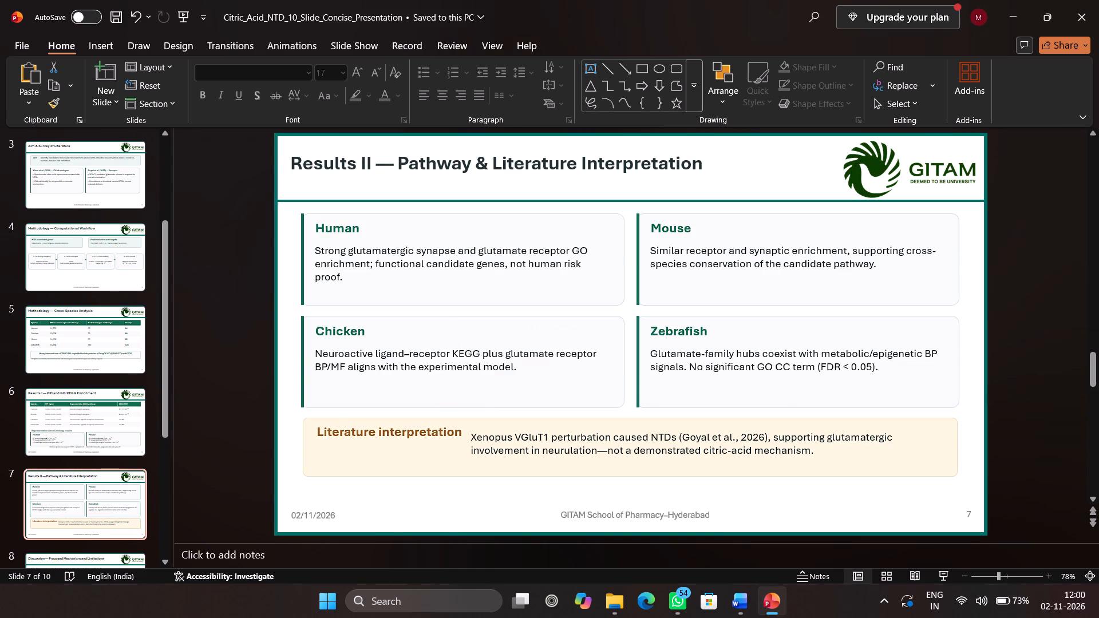
Delete the whole "Representative Gene Ontology results" section beneath the table on slide 6, including both species boxes and the Chicken/Zebrafish note.
{"action": "left_click", "coordinate": [96, 446]}
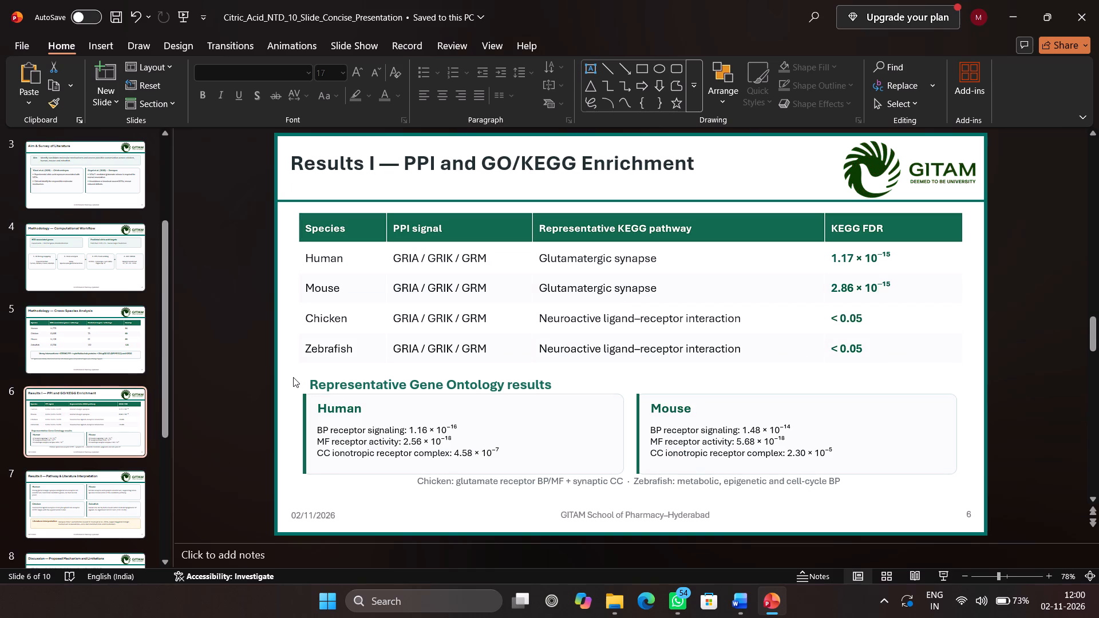
{"action": "left_click_drag", "start_coordinate": [294, 374], "coordinate": [957, 498]}
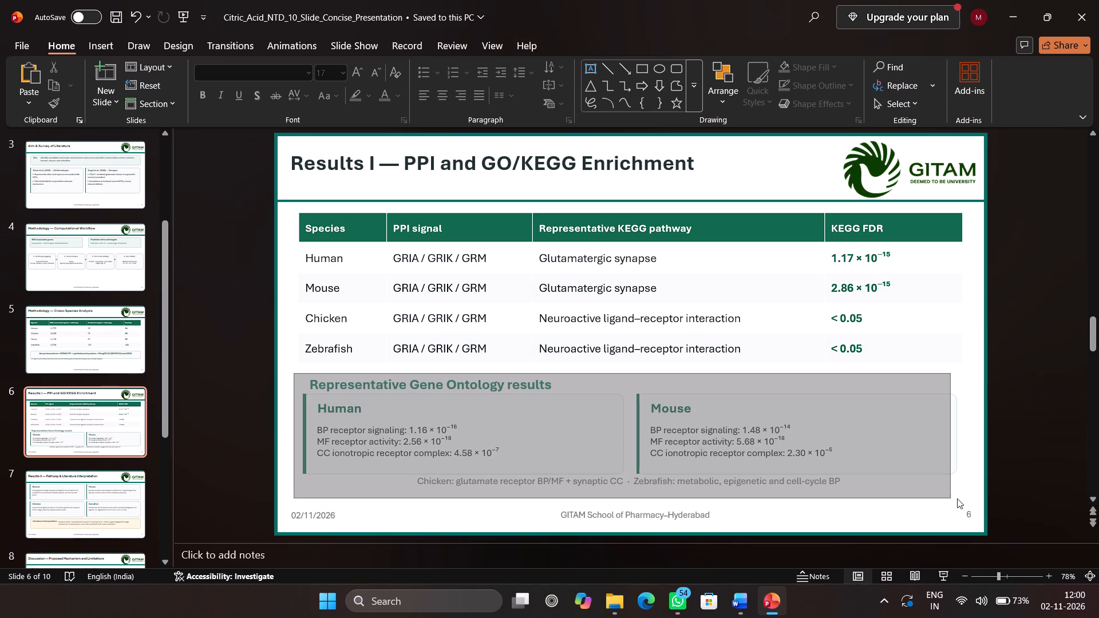
{"action": "left_click_drag", "start_coordinate": [957, 498], "coordinate": [976, 495]}
{"action": "key", "text": "Delete"}
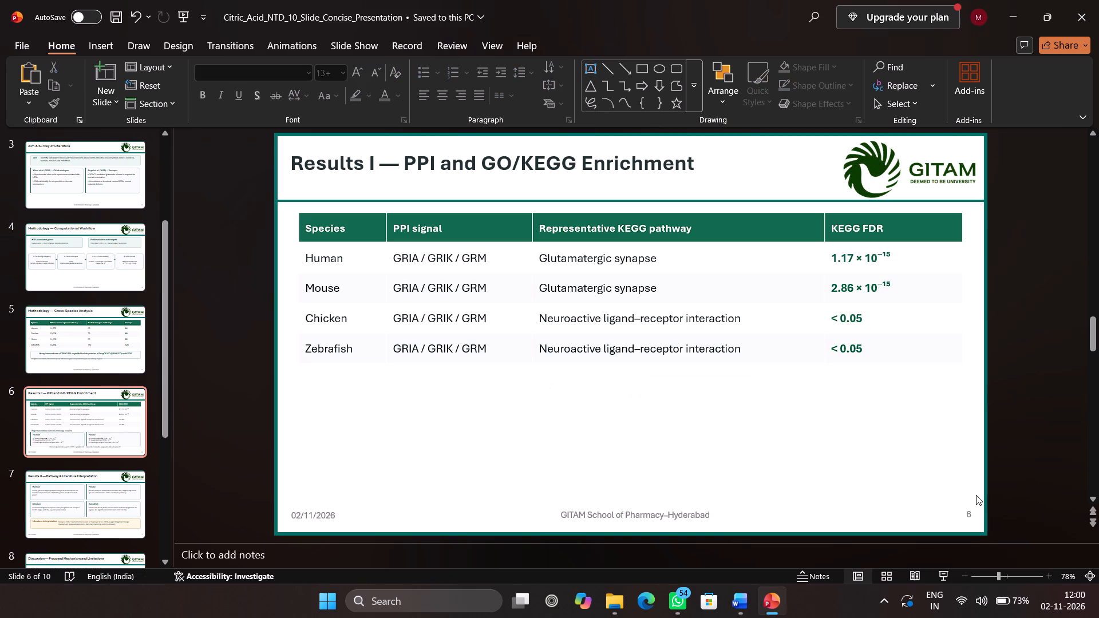
Delete the date box from the footer of slide 6, Results I — PPI and GO/KEGG Enrichment.
{"action": "left_click", "coordinate": [323, 509]}
{"action": "key", "text": "Delete"}
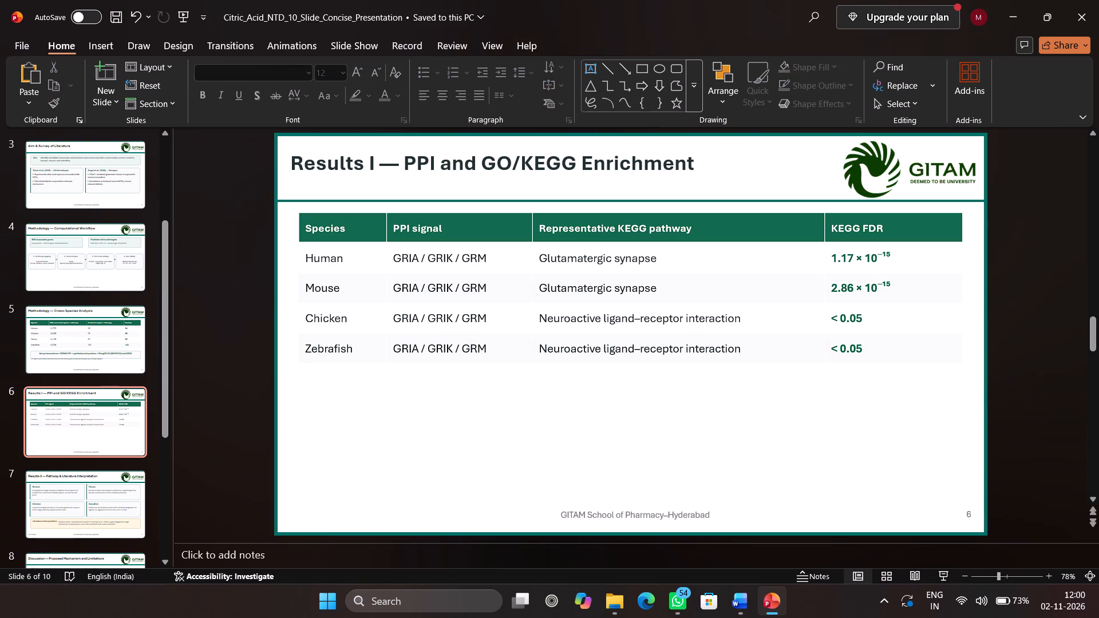
Look through slides 5 to 9, examining the results, discussion and conclusion slides for remaining elements to clean up.
{"action": "left_click", "coordinate": [61, 512]}
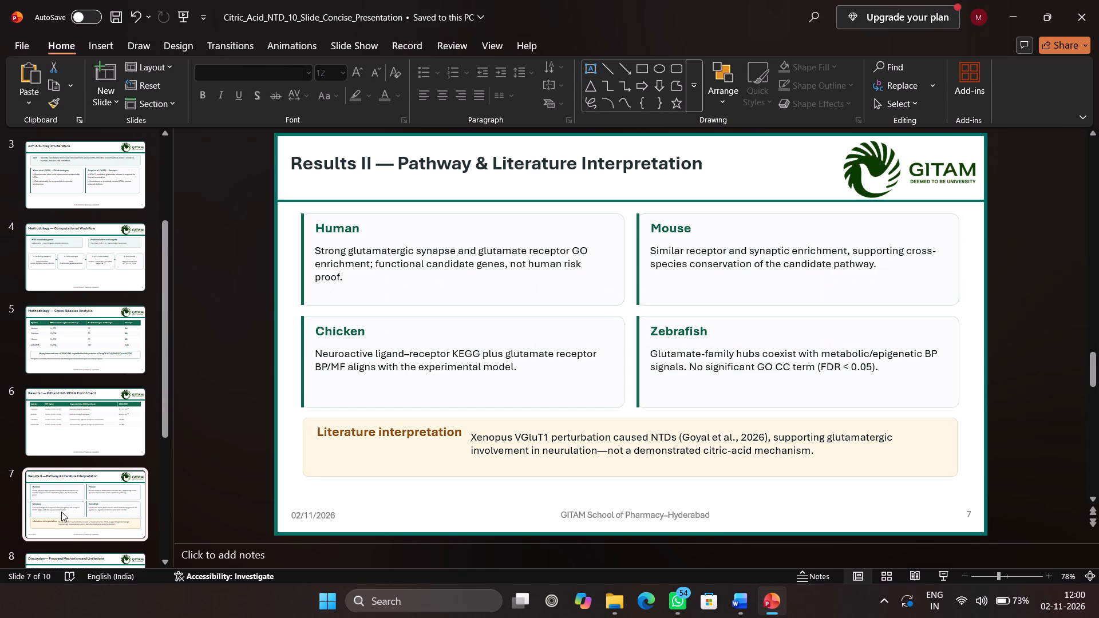
{"action": "left_click", "coordinate": [86, 399]}
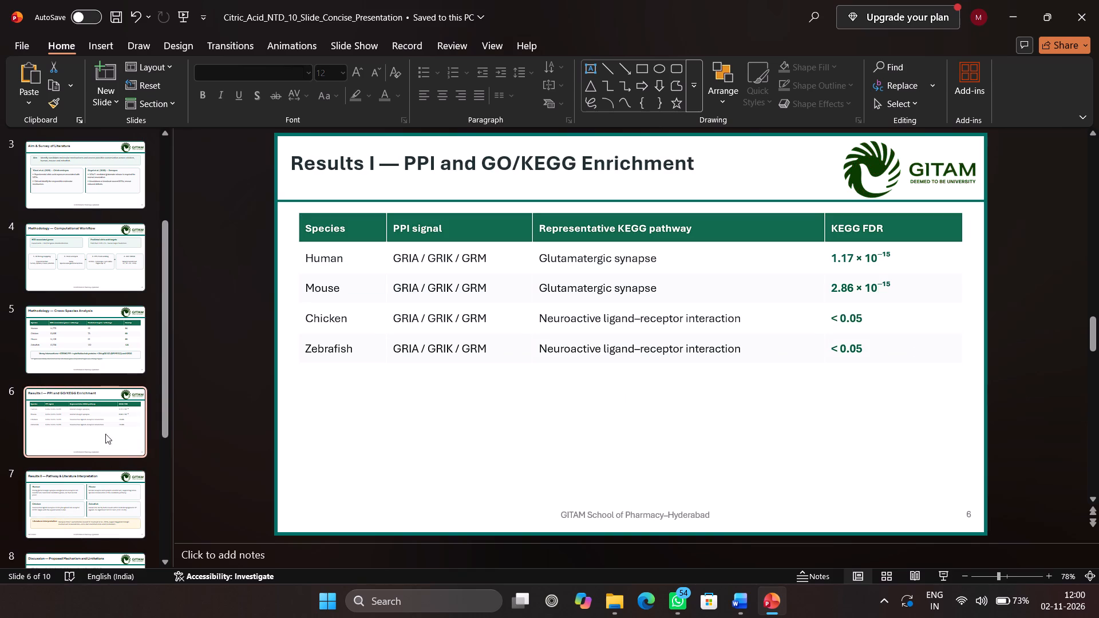
{"action": "left_click", "coordinate": [100, 334]}
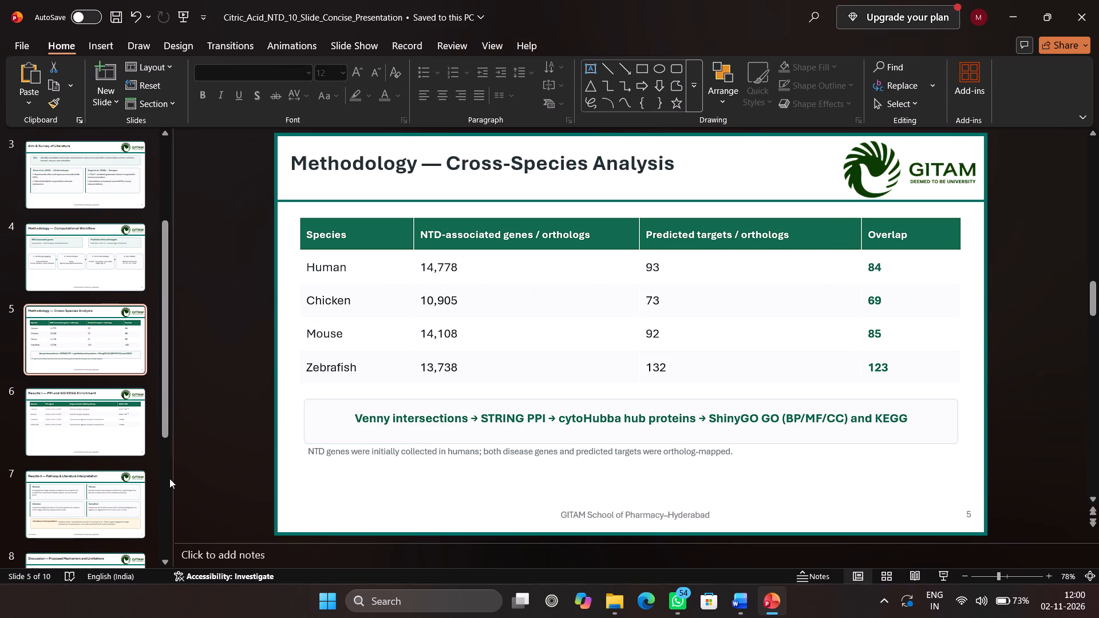
{"action": "left_click", "coordinate": [76, 412]}
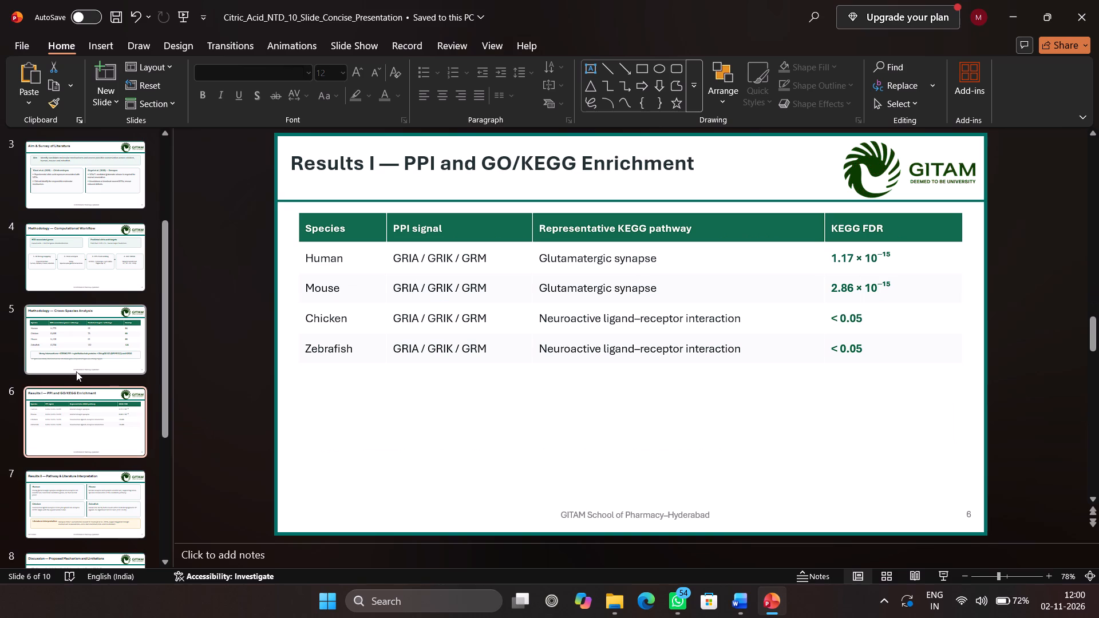
{"action": "left_click", "coordinate": [76, 371]}
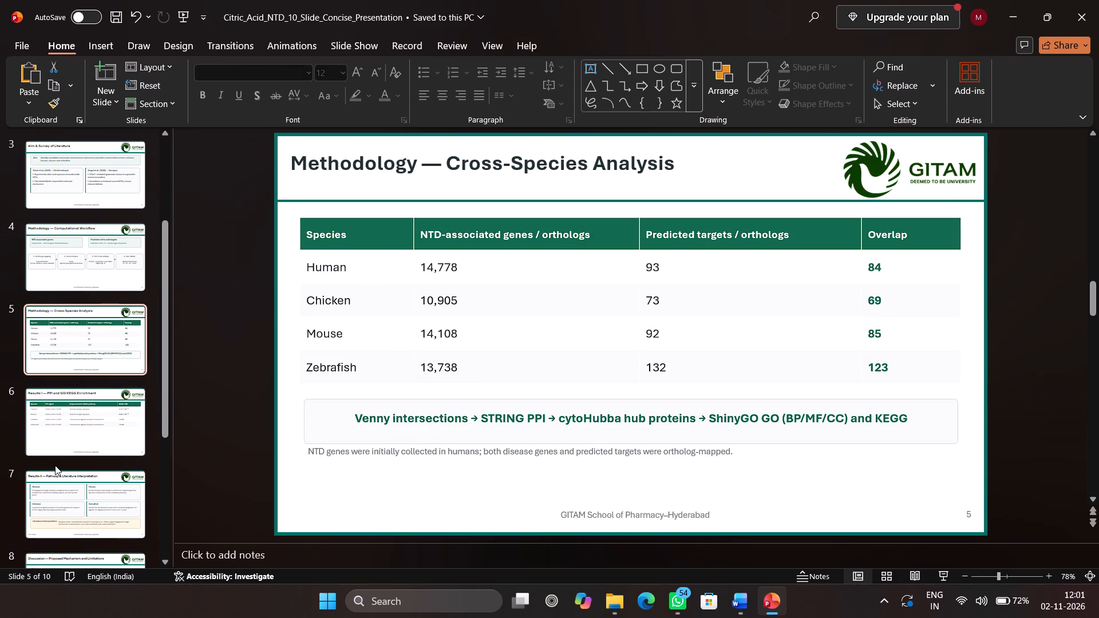
{"action": "scroll", "coordinate": [55, 465], "scroll_direction": "down", "scroll_amount": 2}
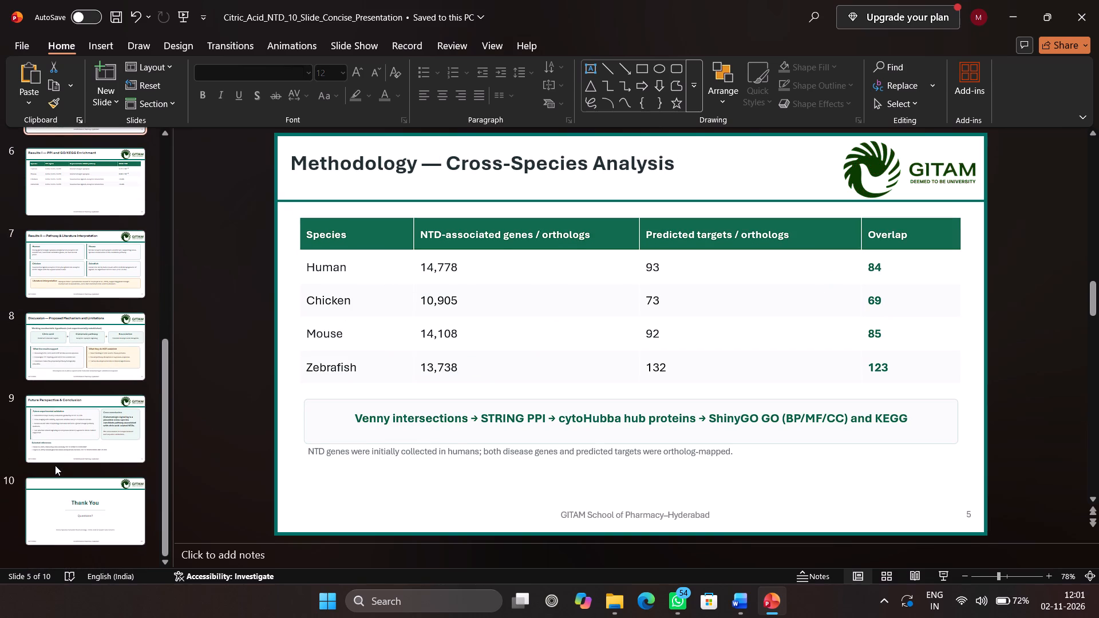
{"action": "scroll", "coordinate": [55, 465], "scroll_direction": "down", "scroll_amount": 1}
{"action": "left_click", "coordinate": [68, 415]}
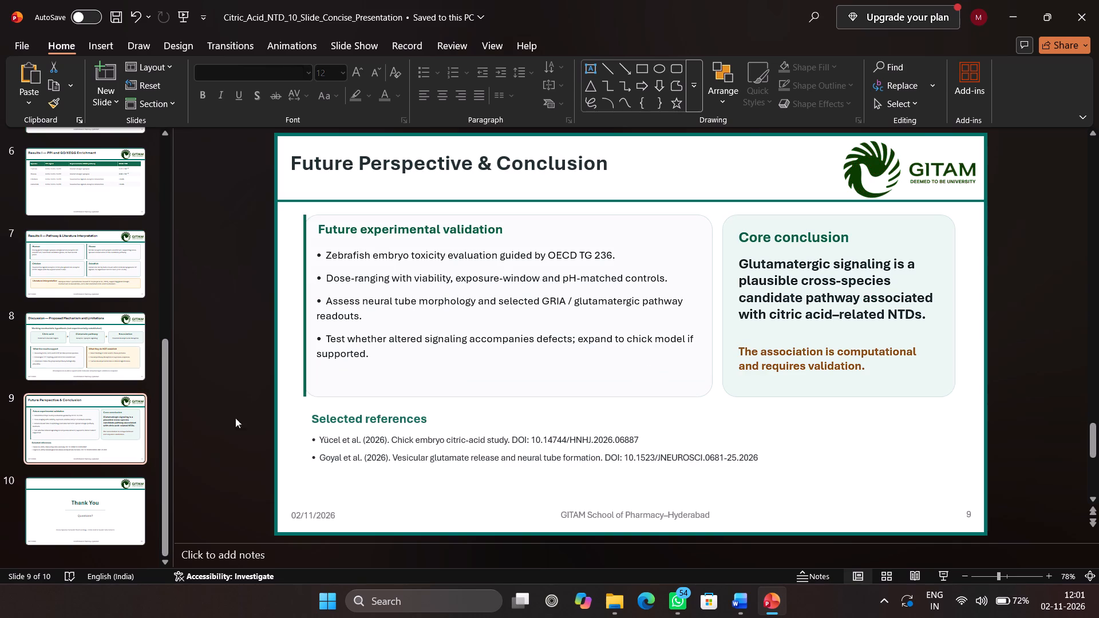
{"action": "left_click", "coordinate": [117, 368]}
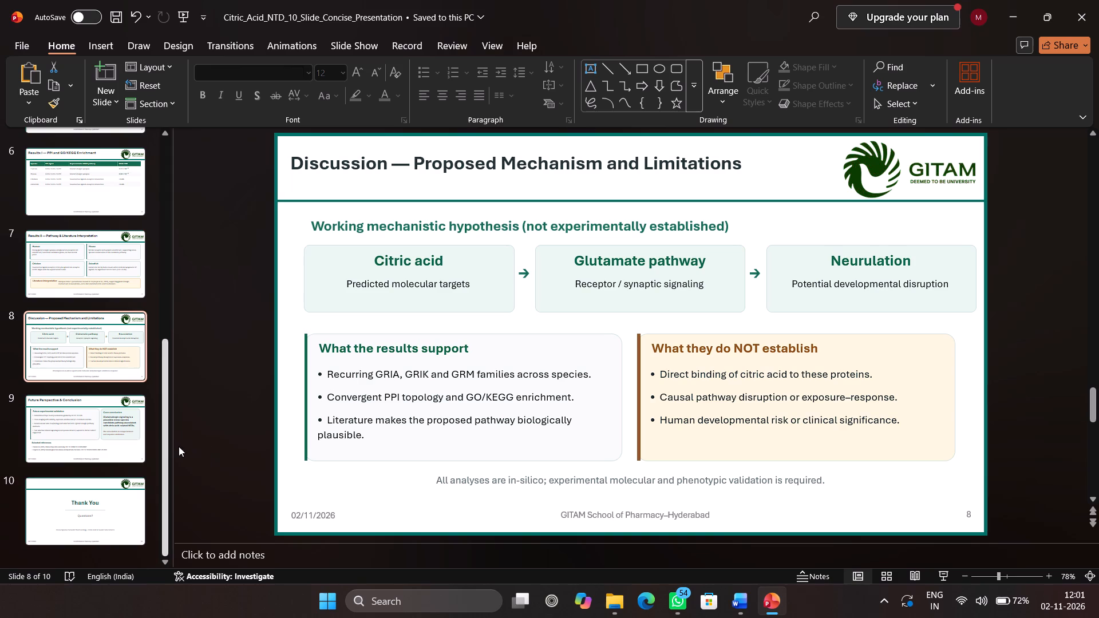
{"action": "left_click", "coordinate": [72, 295]}
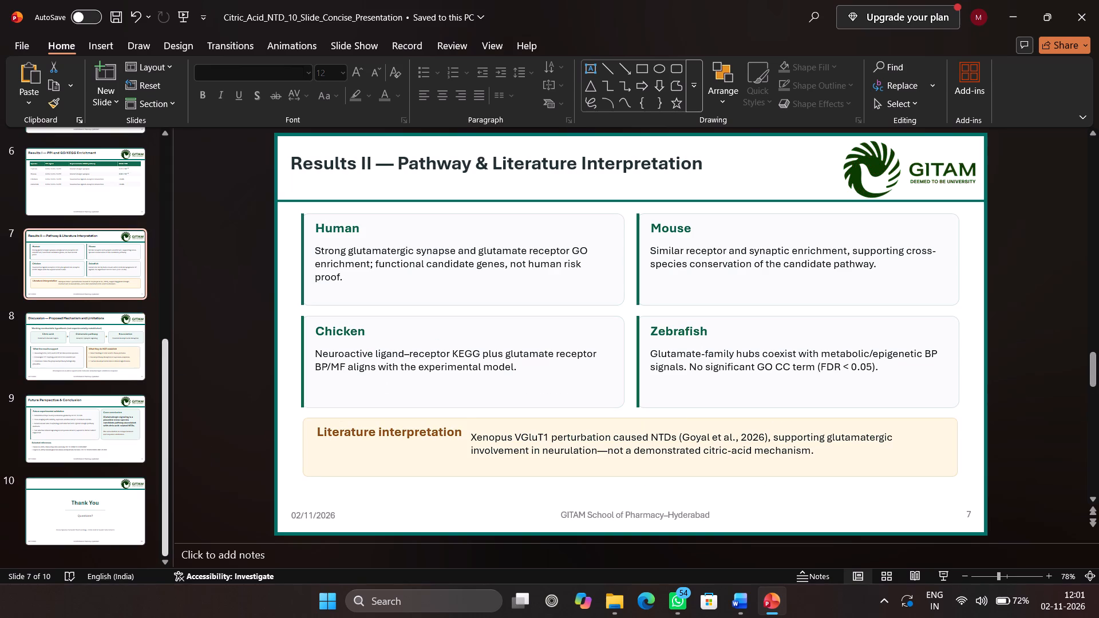
{"action": "left_click", "coordinate": [96, 283]}
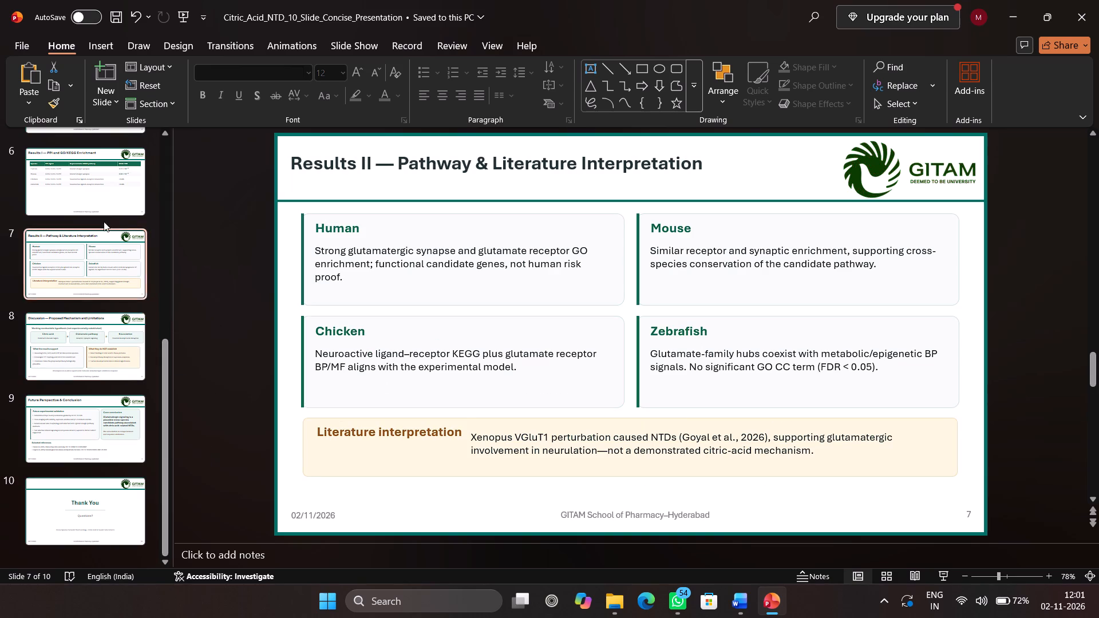
Delete the "All analyses are in-silico" note line beneath the two bullet boxes on slide 8.
{"action": "left_click", "coordinate": [105, 350]}
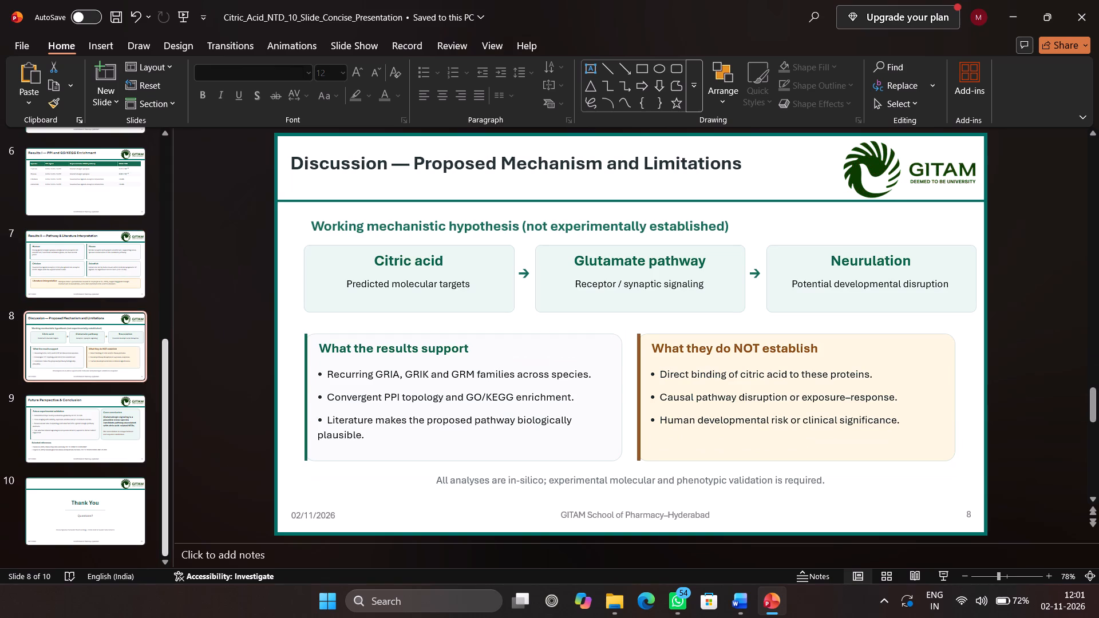
{"action": "left_click", "coordinate": [461, 483]}
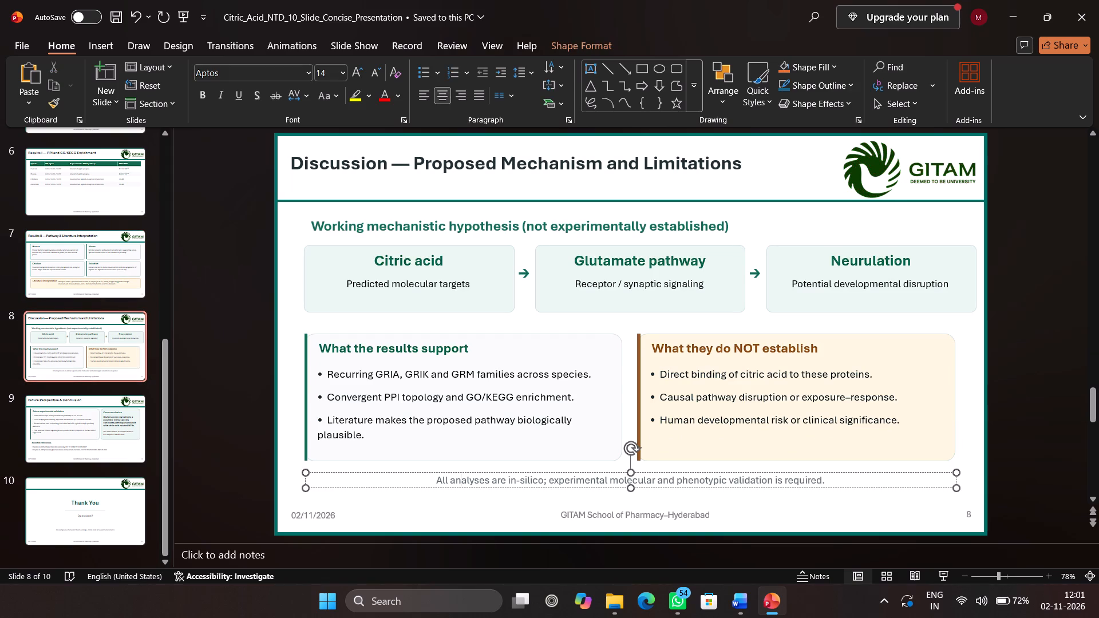
{"action": "left_click", "coordinate": [443, 473]}
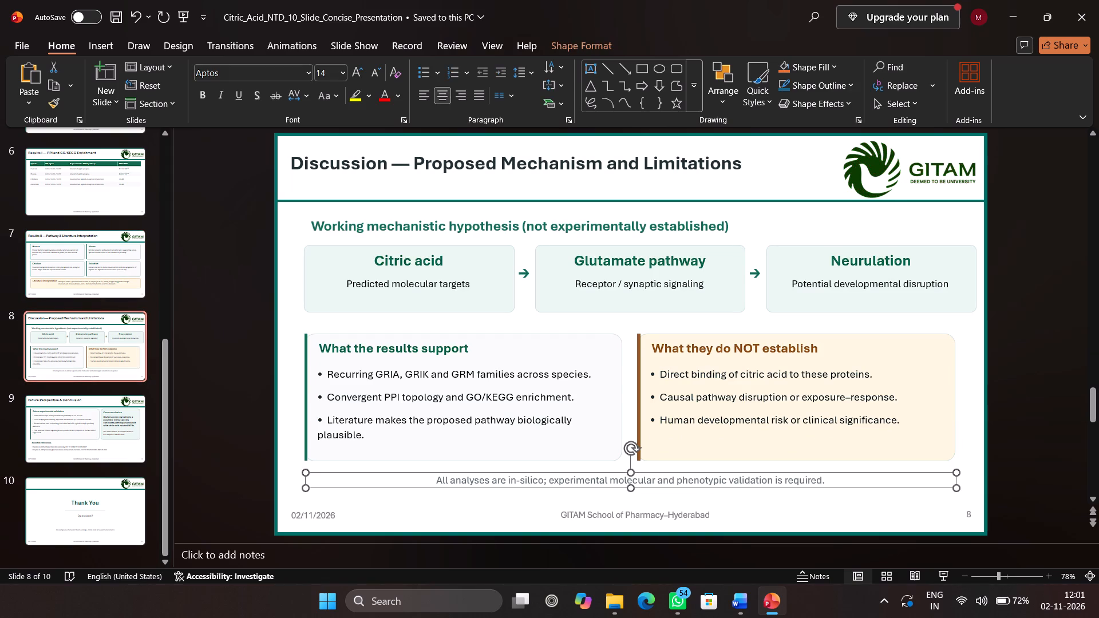
{"action": "key", "text": "Delete"}
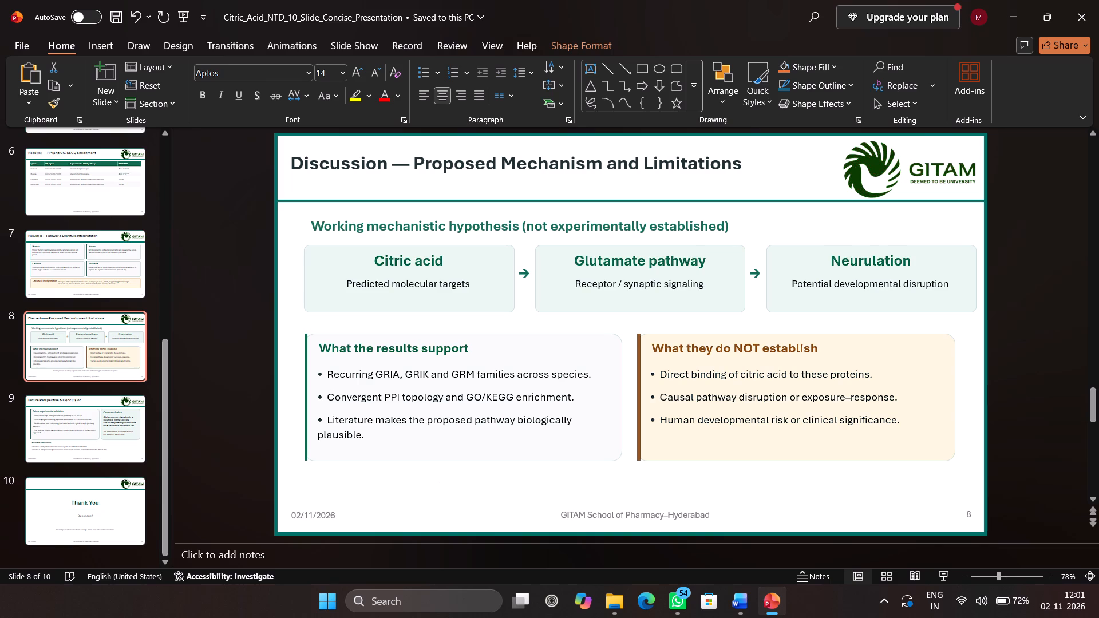
Delete the date box from the footer of slide 8, Discussion — Proposed Mechanism and Limitations.
{"action": "left_click", "coordinate": [319, 512]}
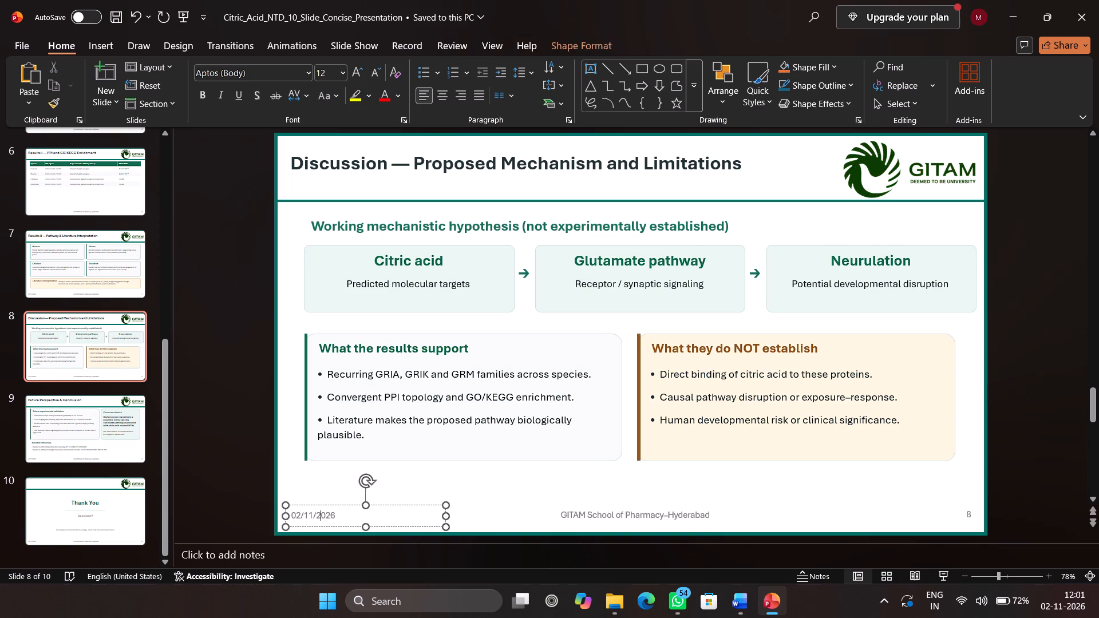
{"action": "key", "text": "Delete"}
{"action": "left_click", "coordinate": [326, 504]}
{"action": "key", "text": "Delete"}
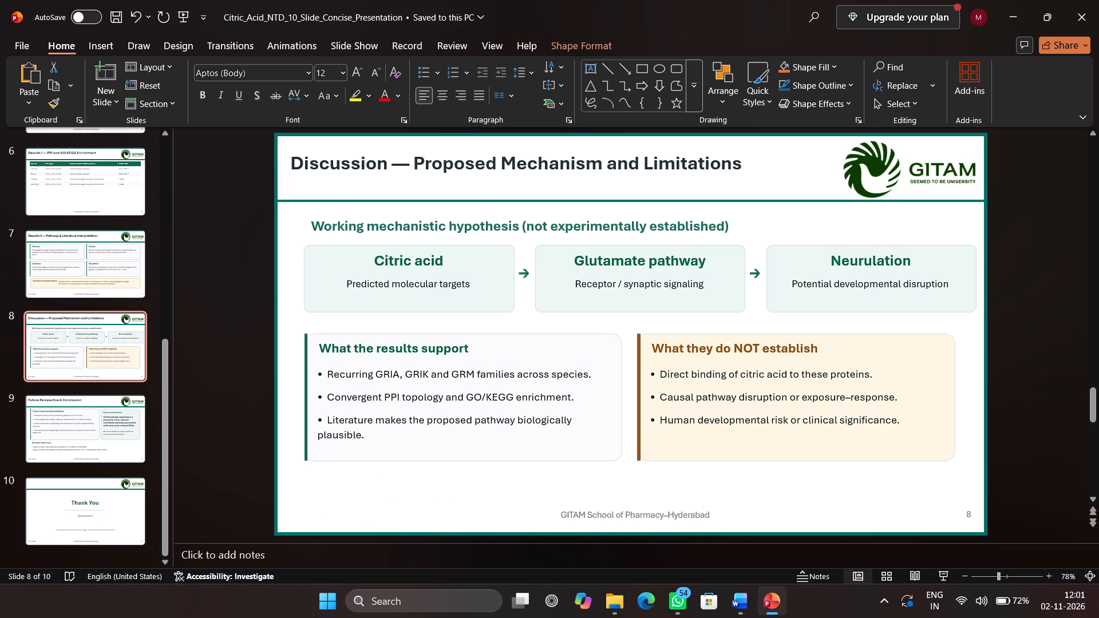
Delete the "Questions?" text and the "Cross-Species Network Pharmacology · Citric Acid & Neural Tube Defects" line from the Thank You slide.
{"action": "left_click", "coordinate": [116, 445]}
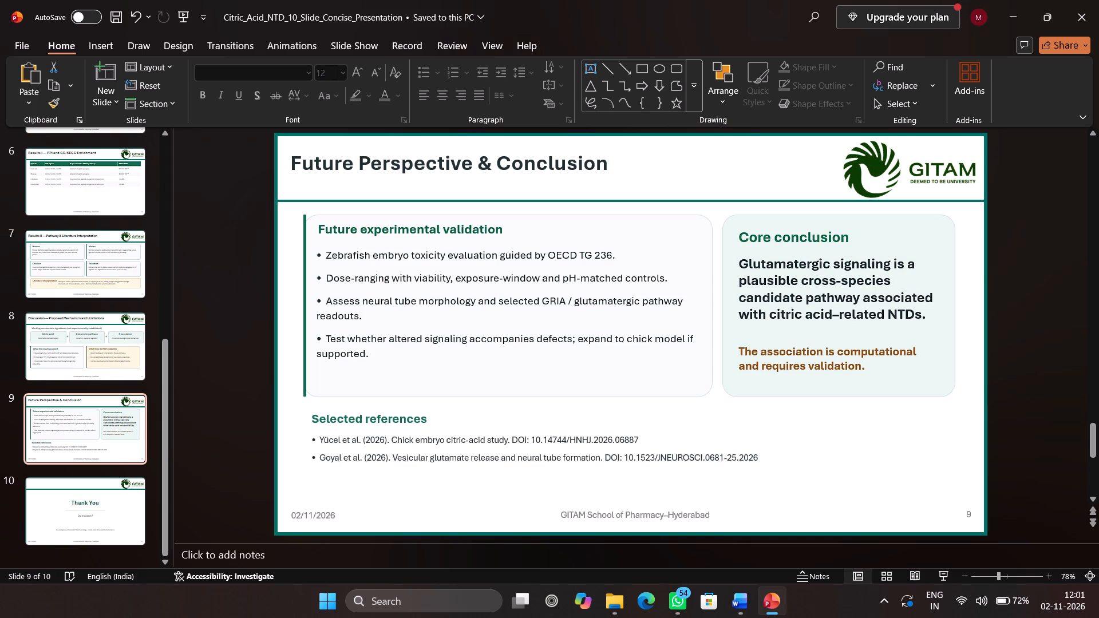
{"action": "left_click", "coordinate": [78, 529]}
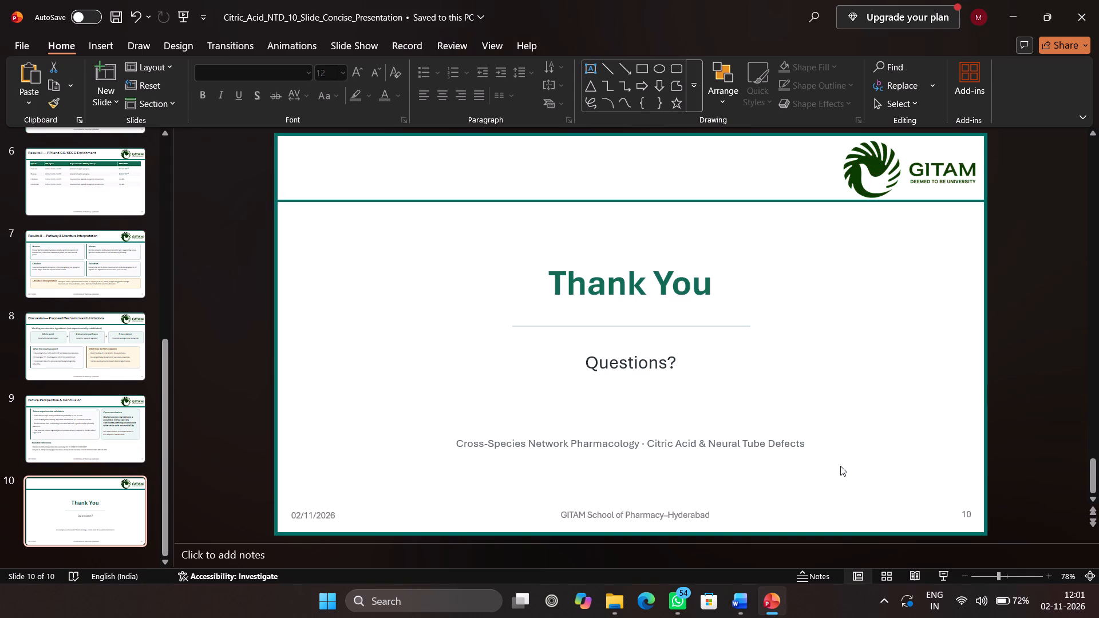
{"action": "left_click_drag", "start_coordinate": [839, 466], "coordinate": [381, 319]}
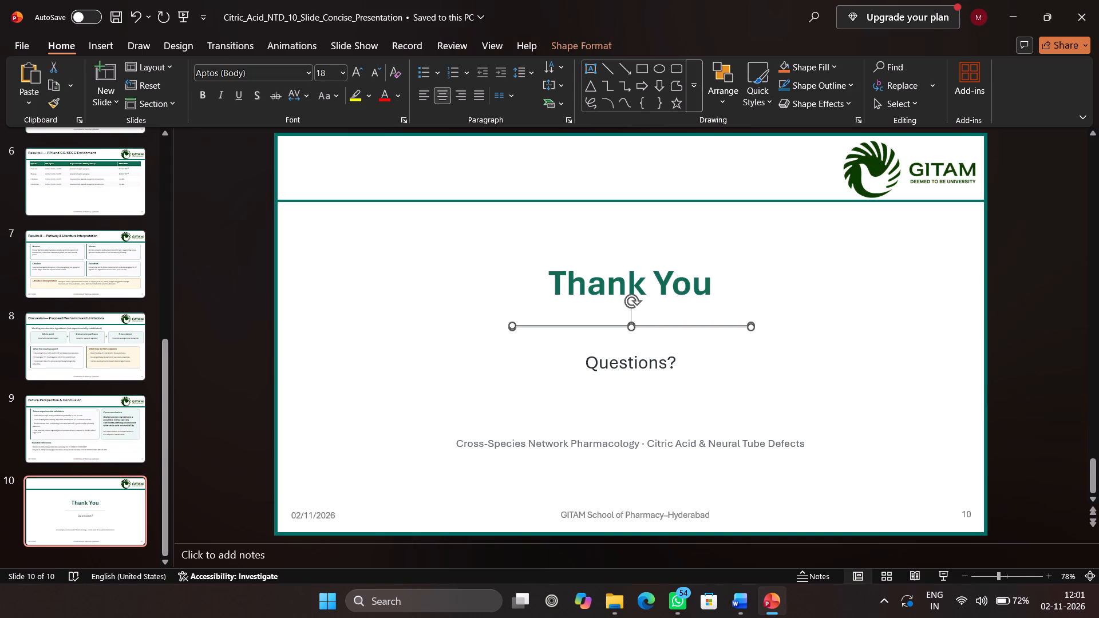
{"action": "left_click", "coordinate": [456, 377]}
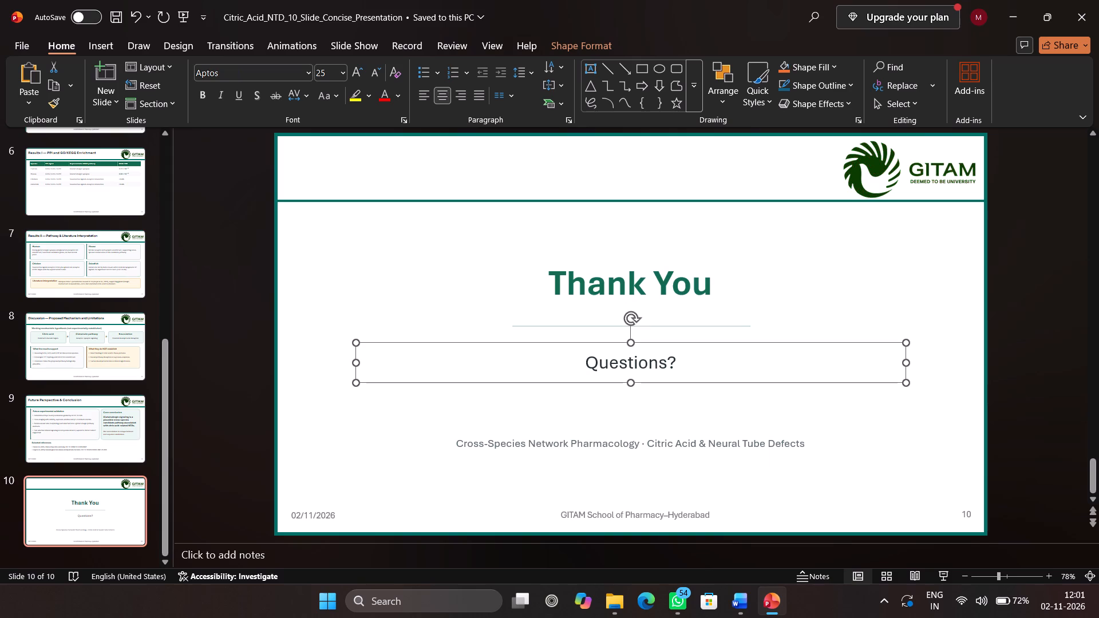
{"action": "left_click", "coordinate": [458, 382]}
{"action": "key", "text": "Delete"}
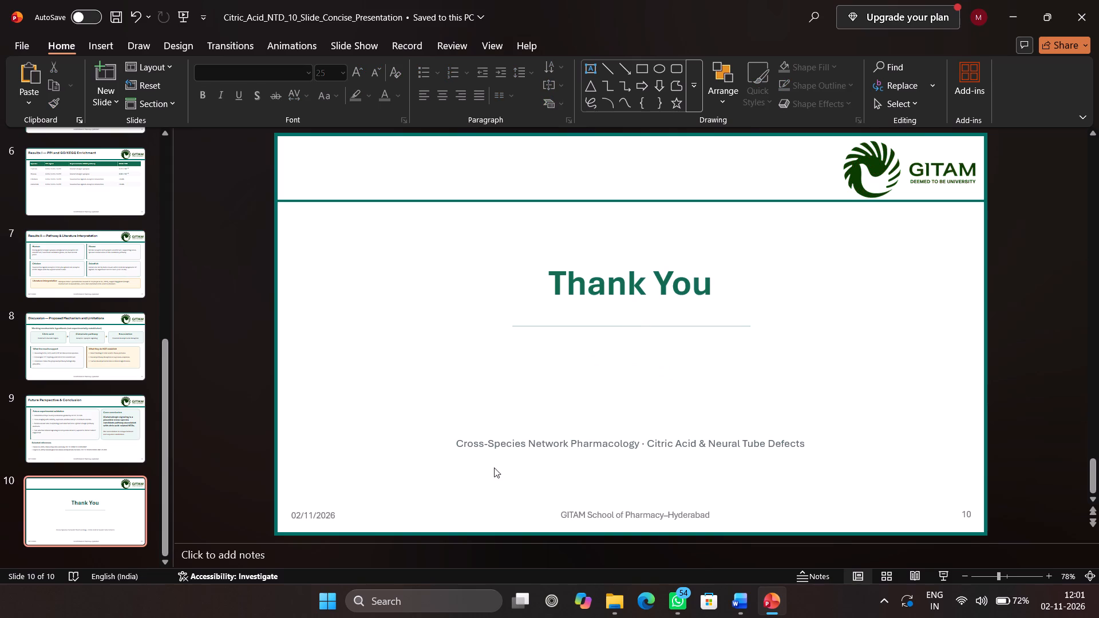
{"action": "left_click", "coordinate": [499, 444]}
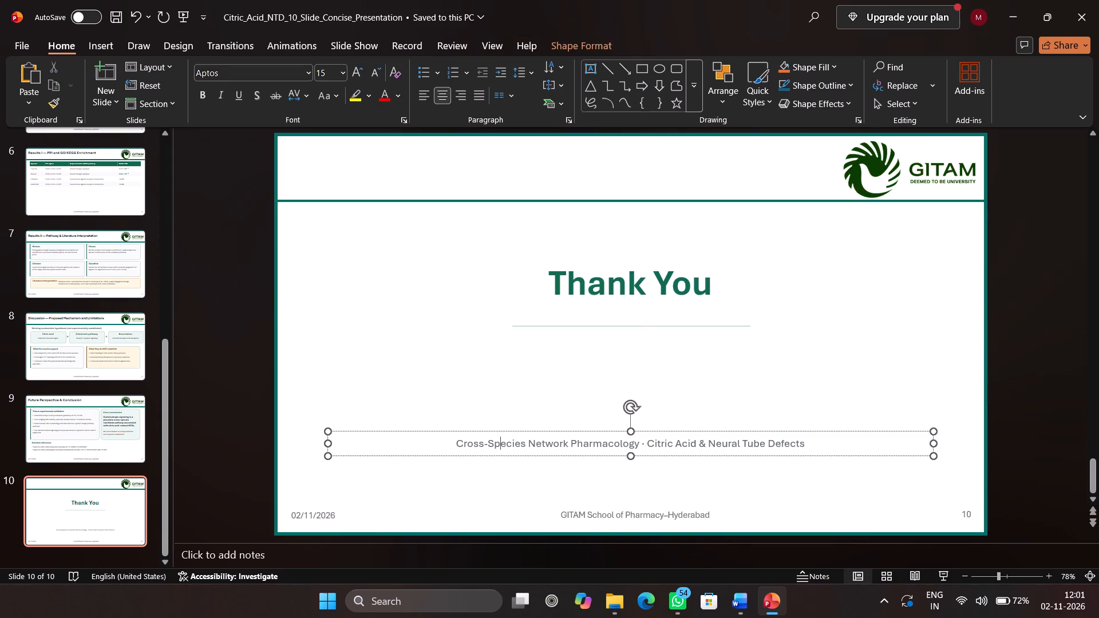
{"action": "left_click", "coordinate": [501, 429]}
{"action": "key", "text": "Delete"}
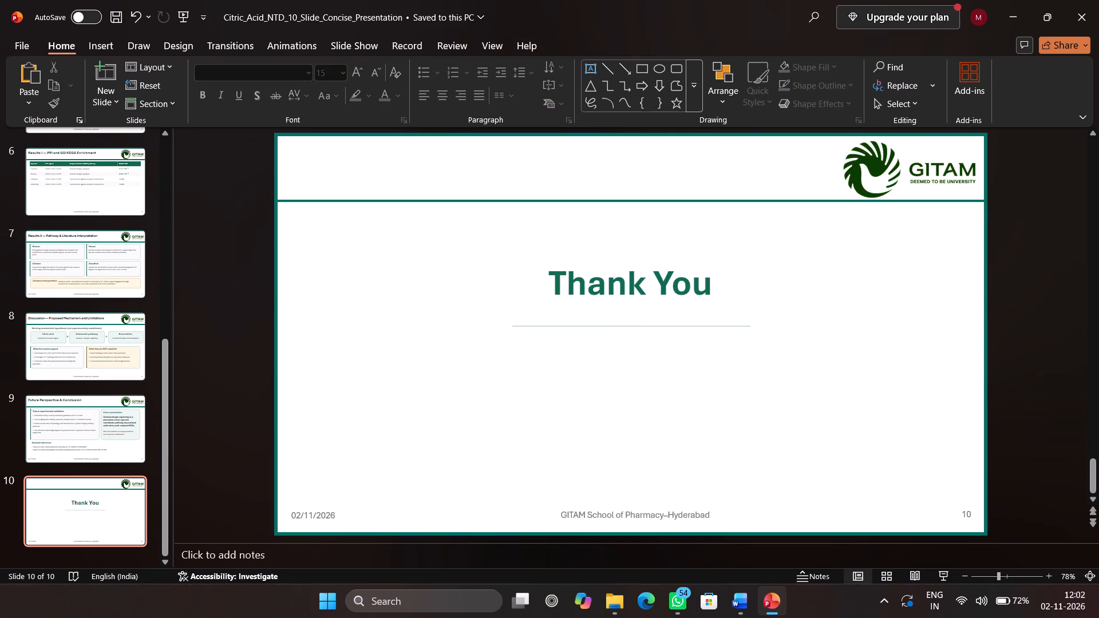
Delete the date box from the footer of slide 10, Thank You.
{"action": "left_click", "coordinate": [320, 516]}
{"action": "left_click", "coordinate": [321, 505]}
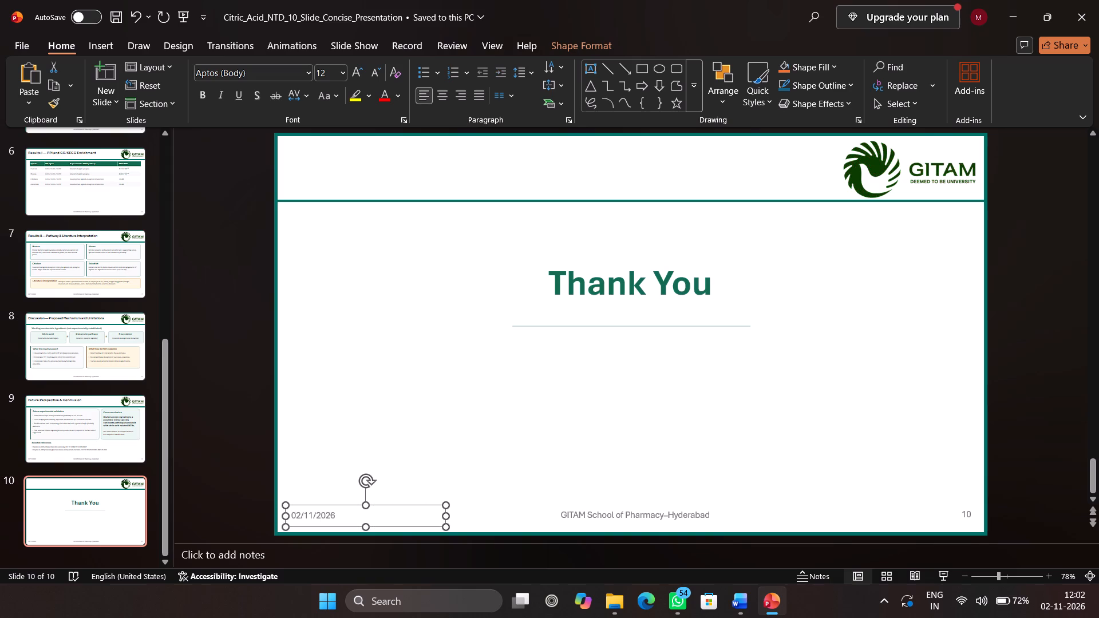
{"action": "key", "text": "Delete"}
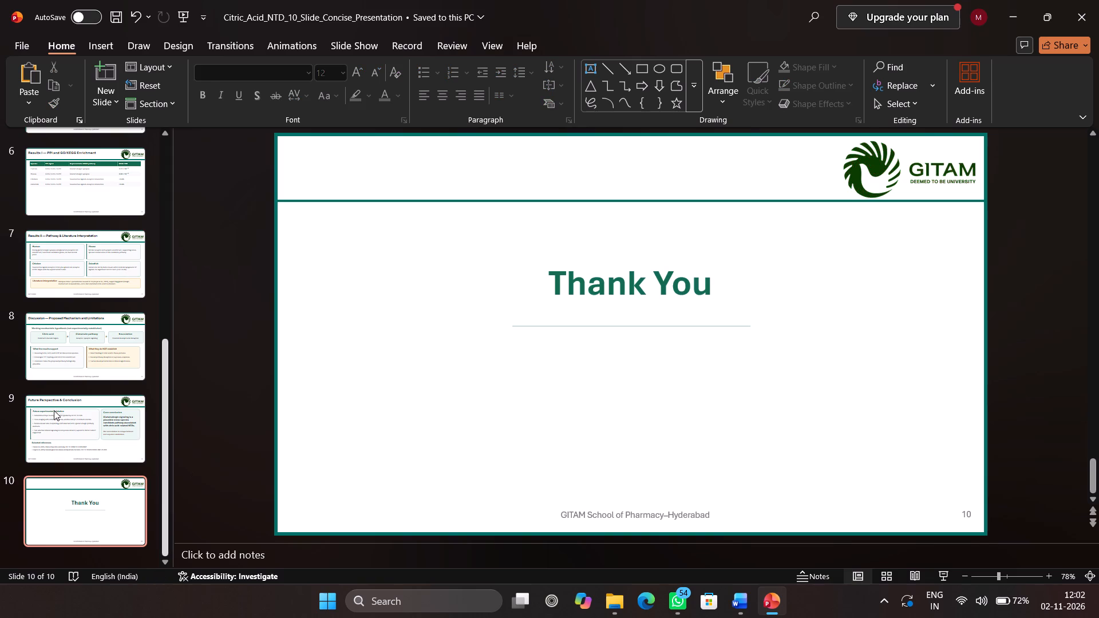
Delete the date box from the footer of slide 9, Future Perspective & Conclusion.
{"action": "left_click", "coordinate": [56, 421]}
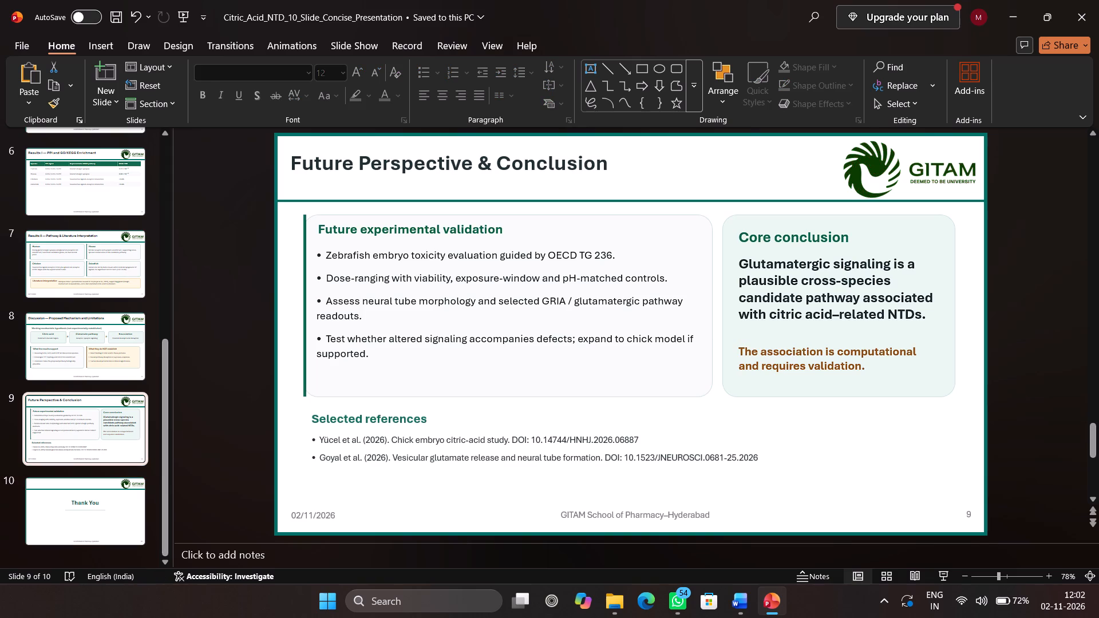
{"action": "left_click", "coordinate": [317, 514]}
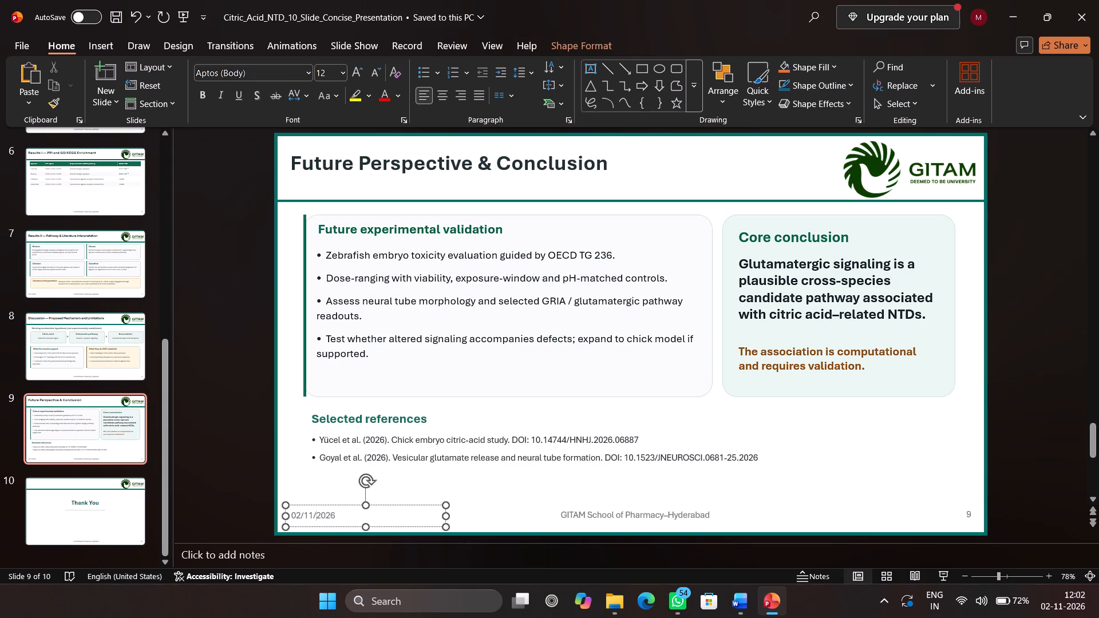
{"action": "left_click", "coordinate": [339, 504]}
{"action": "key", "text": "Delete"}
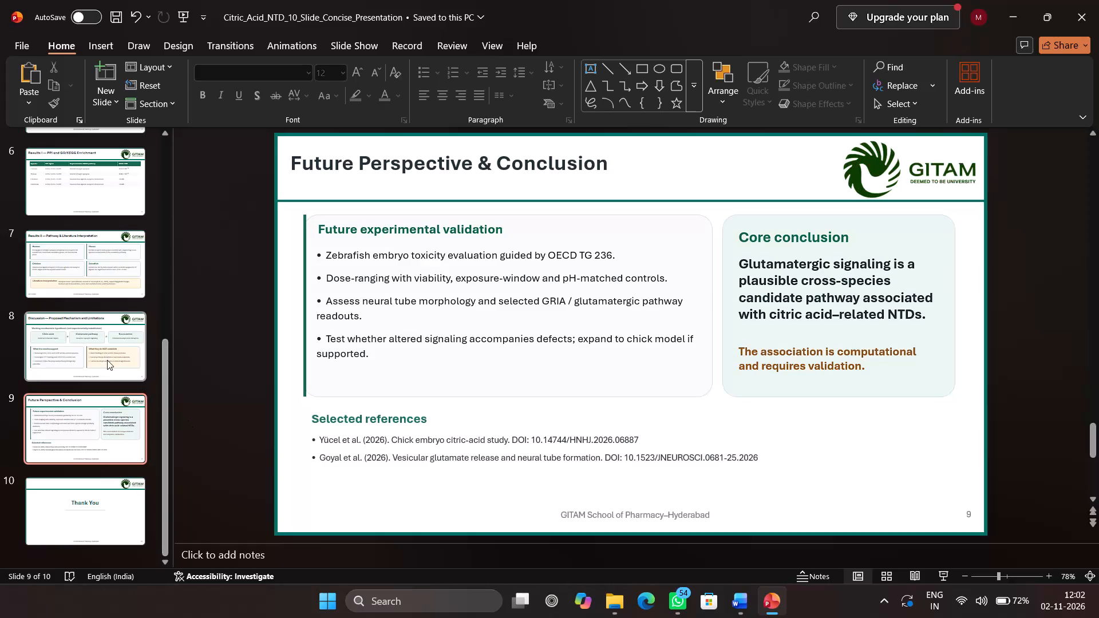
Run the slide show from slide 1 and review the cleaned-up slides one by one.
{"action": "scroll", "coordinate": [107, 363], "scroll_direction": "up", "scroll_amount": 20}
{"action": "scroll", "coordinate": [107, 363], "scroll_direction": "up", "scroll_amount": 16}
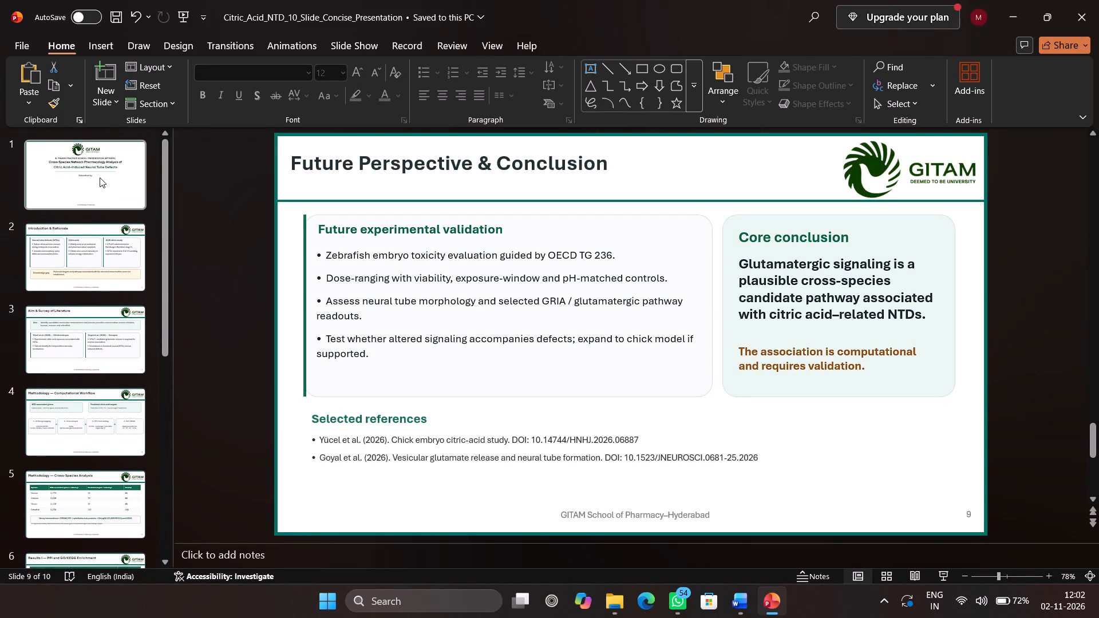
{"action": "left_click", "coordinate": [100, 183]}
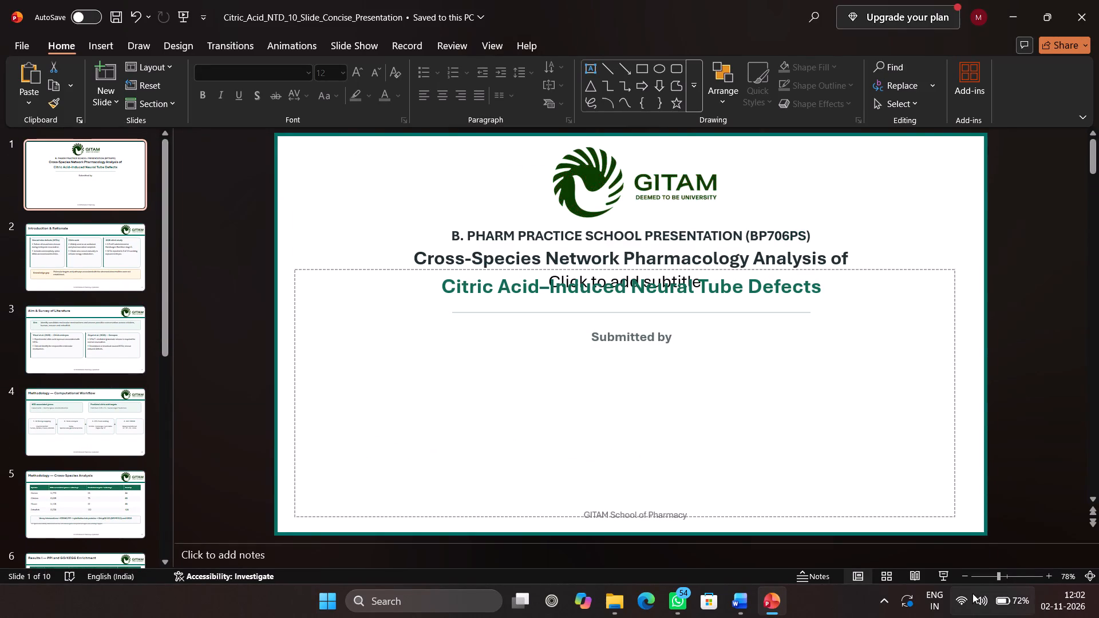
{"action": "left_click", "coordinate": [947, 575]}
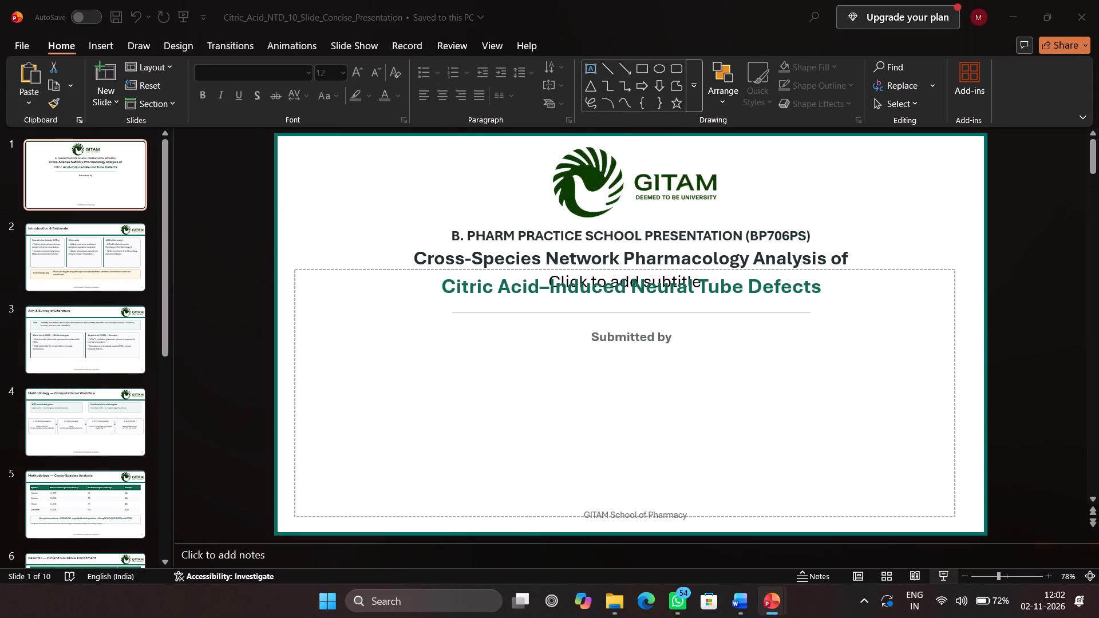
{"action": "key", "text": "Right"}
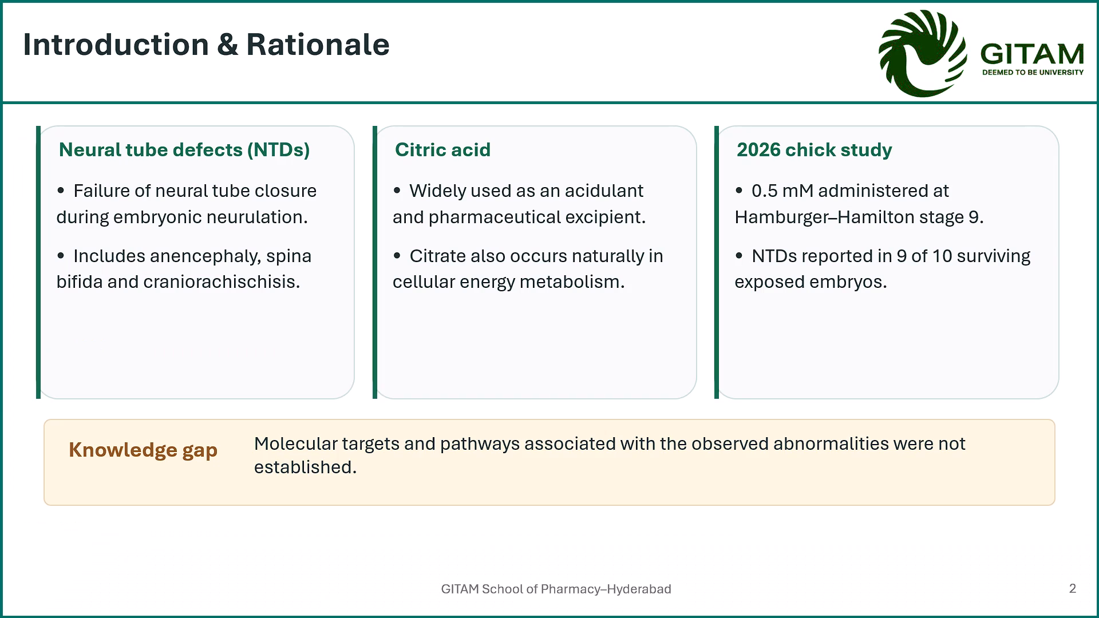
{"action": "key", "text": "Right"}
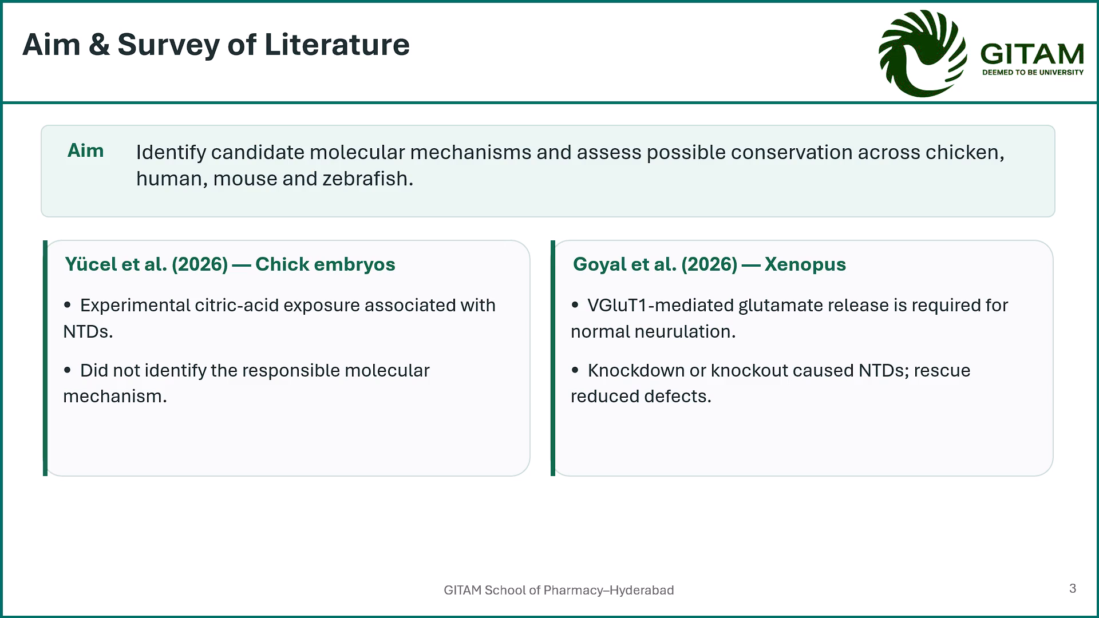
Review the remaining slides of the running slide show from slide 4 through the Thank You slide, and end the show.
{"action": "key", "text": "Right"}
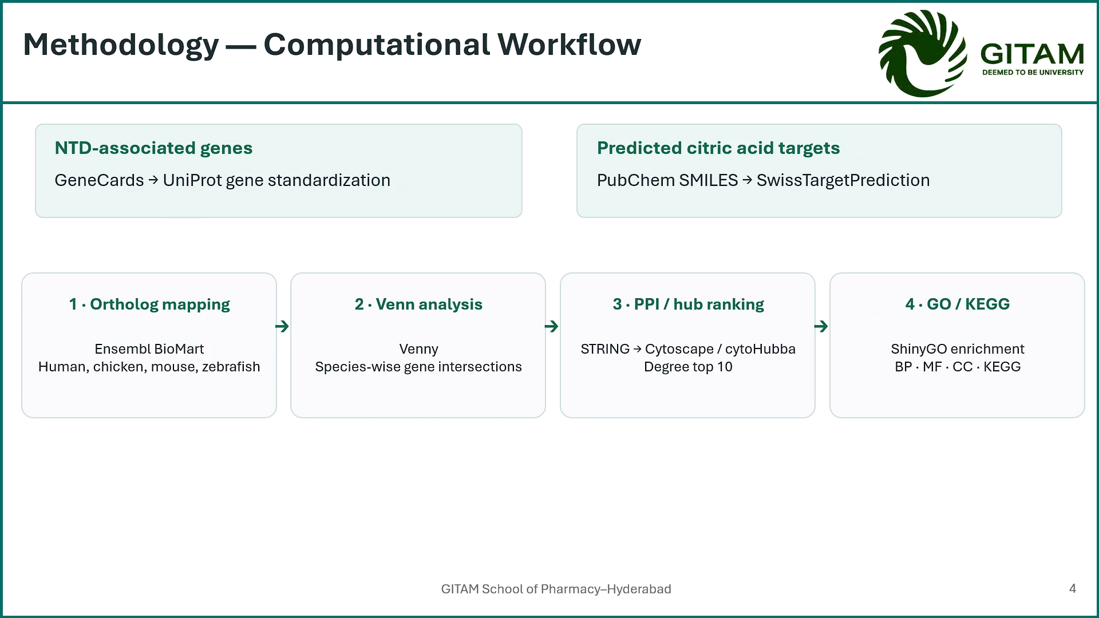
{"action": "key", "text": "Right"}
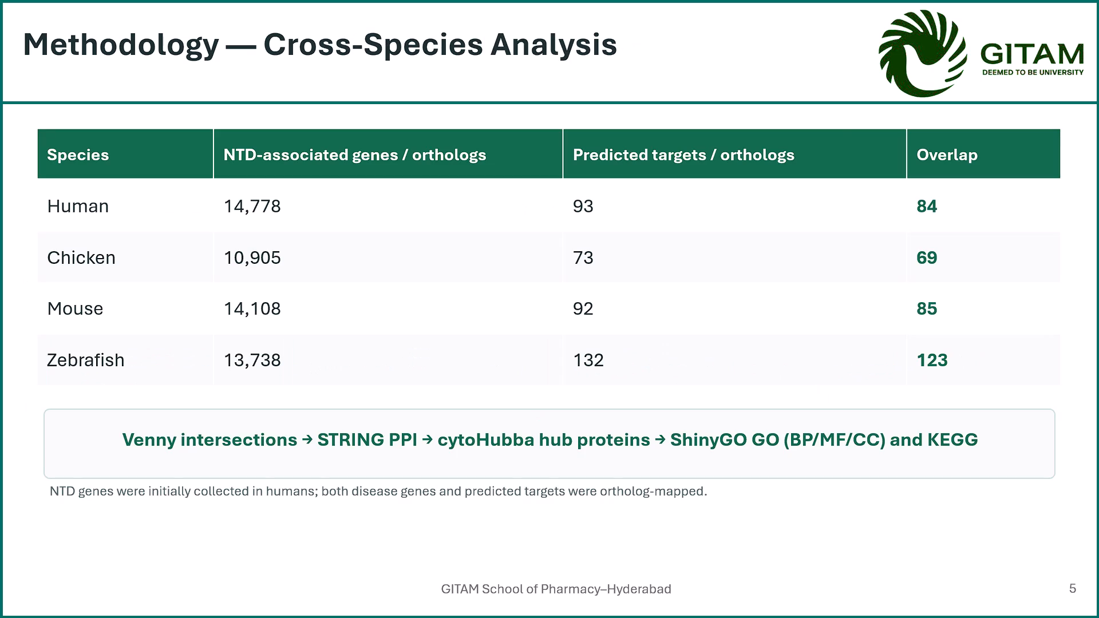
{"action": "key", "text": "Right"}
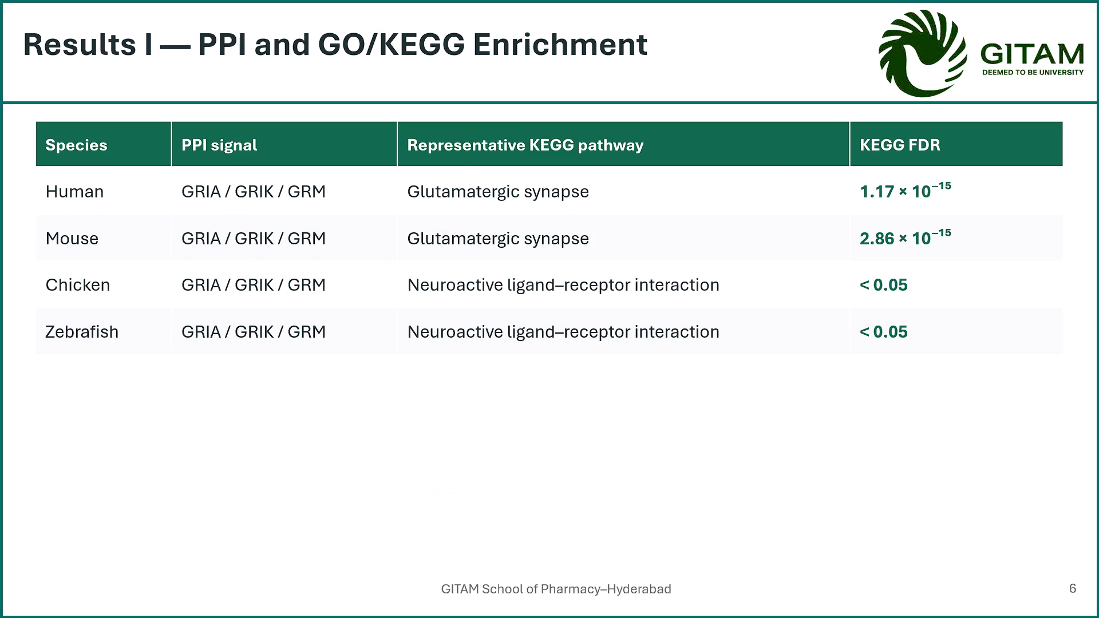
{"action": "key", "text": "Right"}
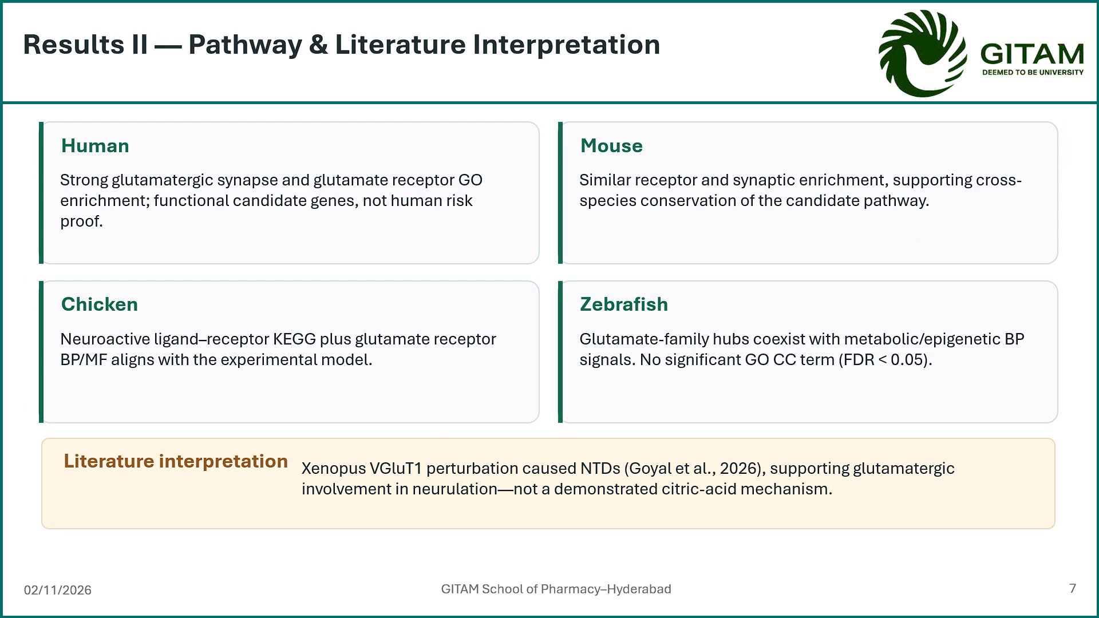
{"action": "key", "text": "Right"}
{"action": "key", "text": "Right"}
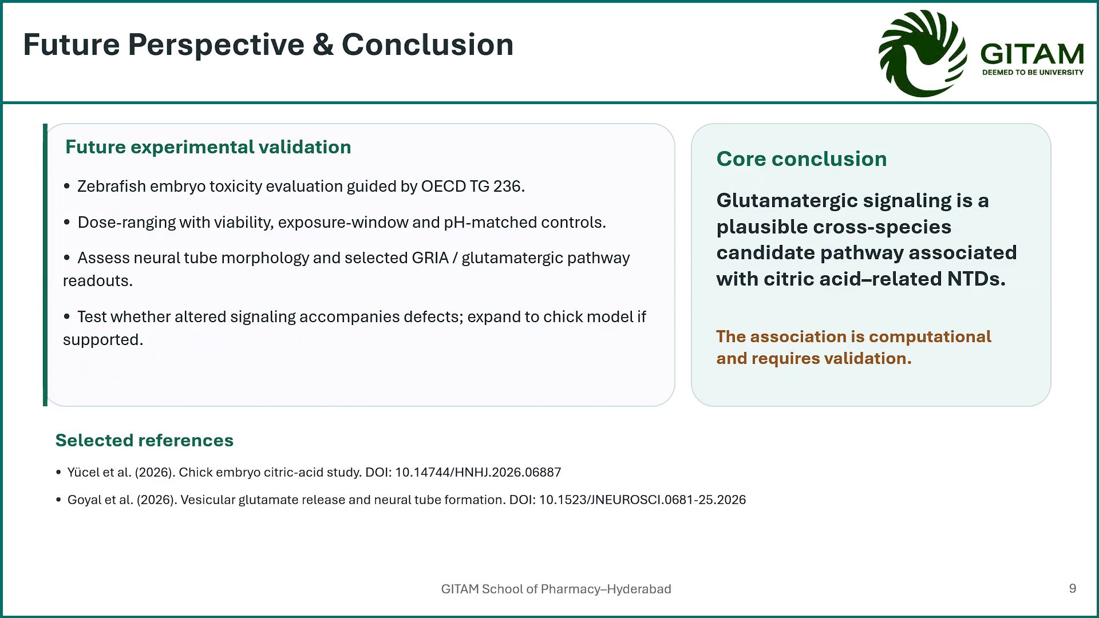
{"action": "key", "text": "Left"}
{"action": "key", "text": "Right"}
{"action": "key", "text": "Right"}
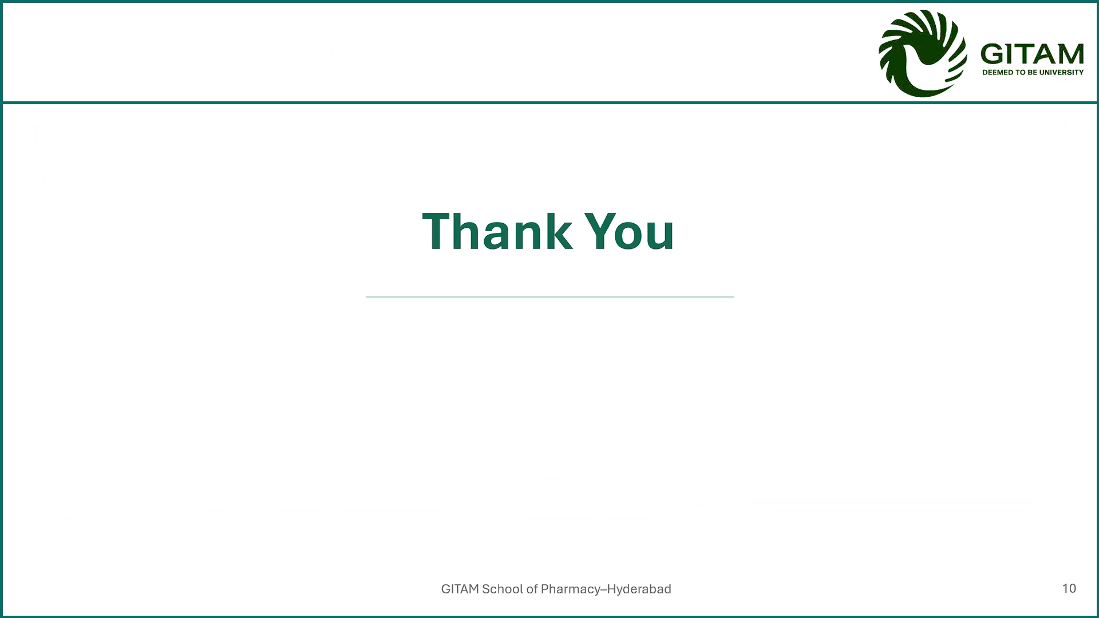
{"action": "key", "text": "Escape"}
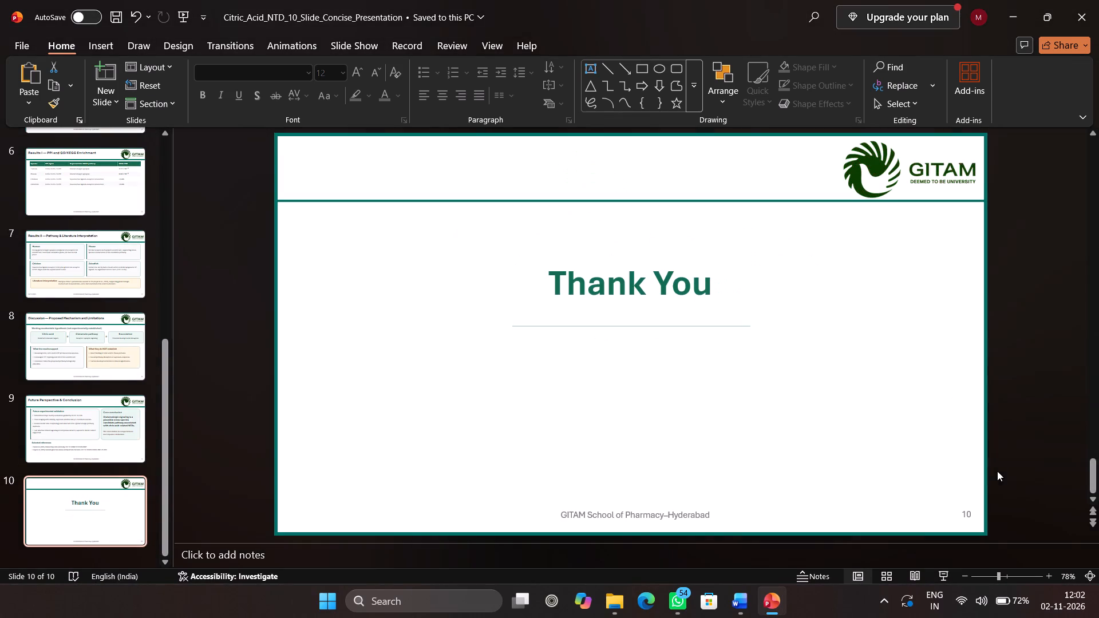
Save the cleaned-up Citric_Acid_NTD_10_Slide_Concise_Presentation file.
{"action": "scroll", "coordinate": [83, 394], "scroll_direction": "up", "scroll_amount": 14}
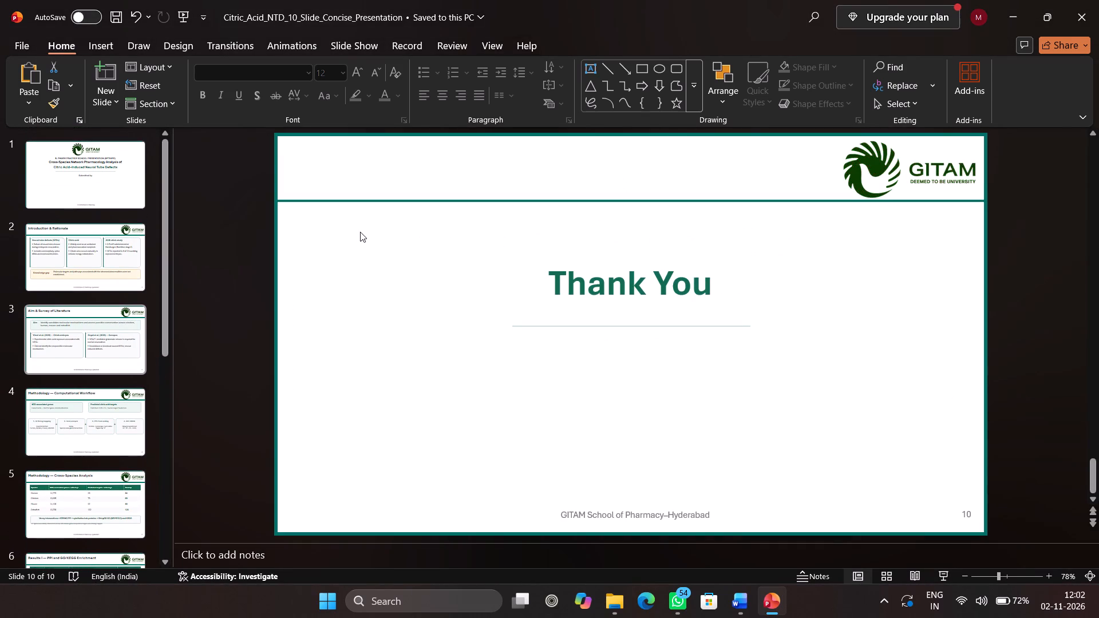
{"action": "left_click", "coordinate": [24, 39]}
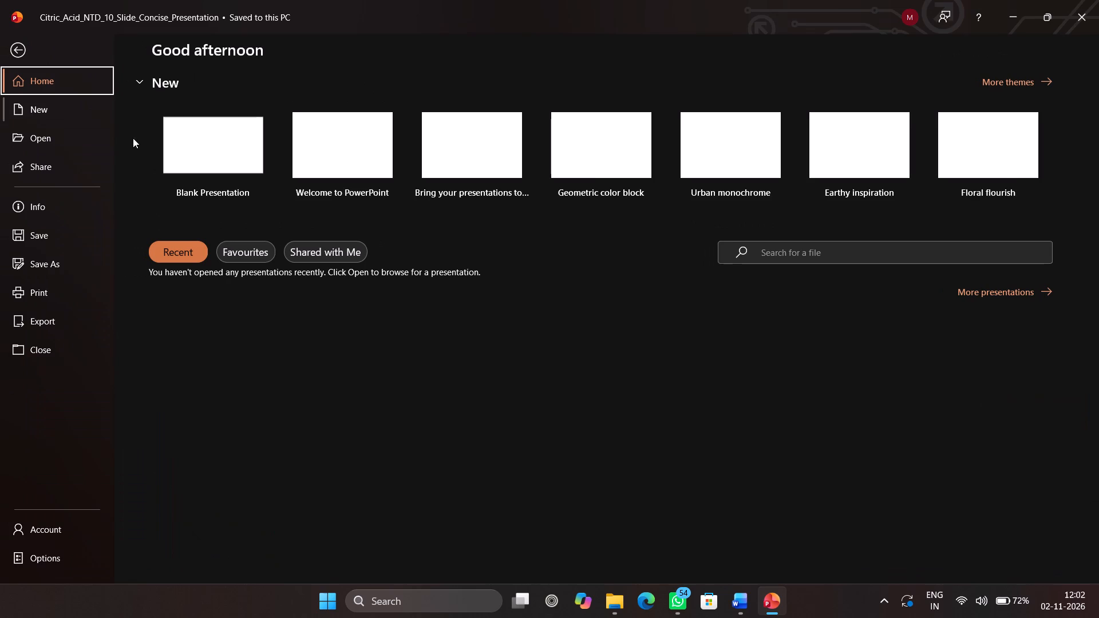
{"action": "left_click", "coordinate": [35, 237]}
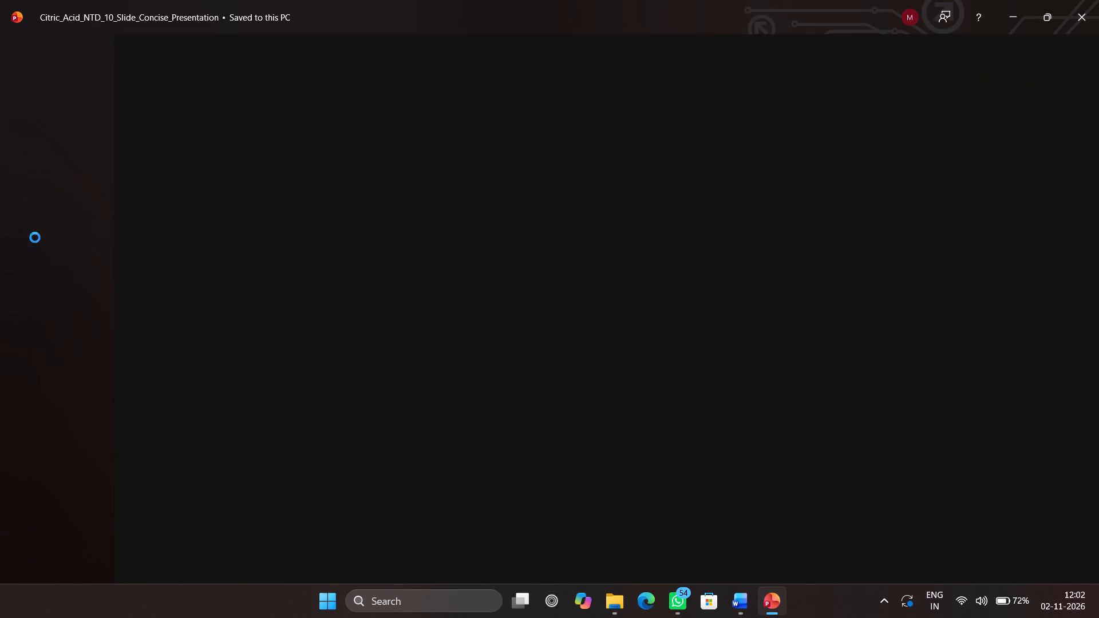
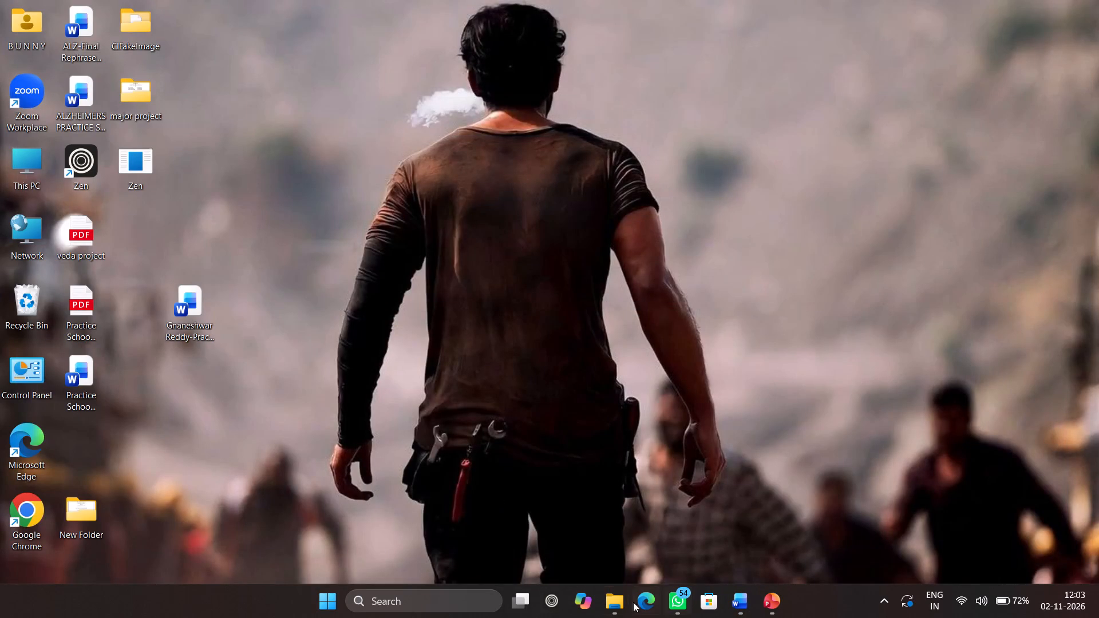
Switch to File Explorer to bring up the Documents folder.
{"action": "left_click", "coordinate": [607, 605]}
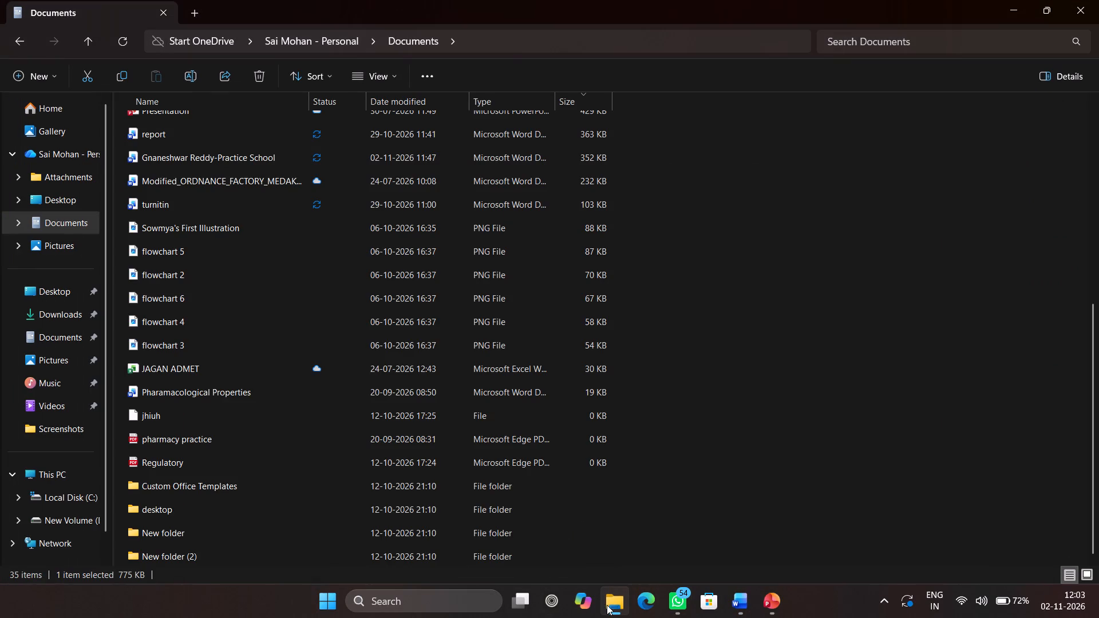
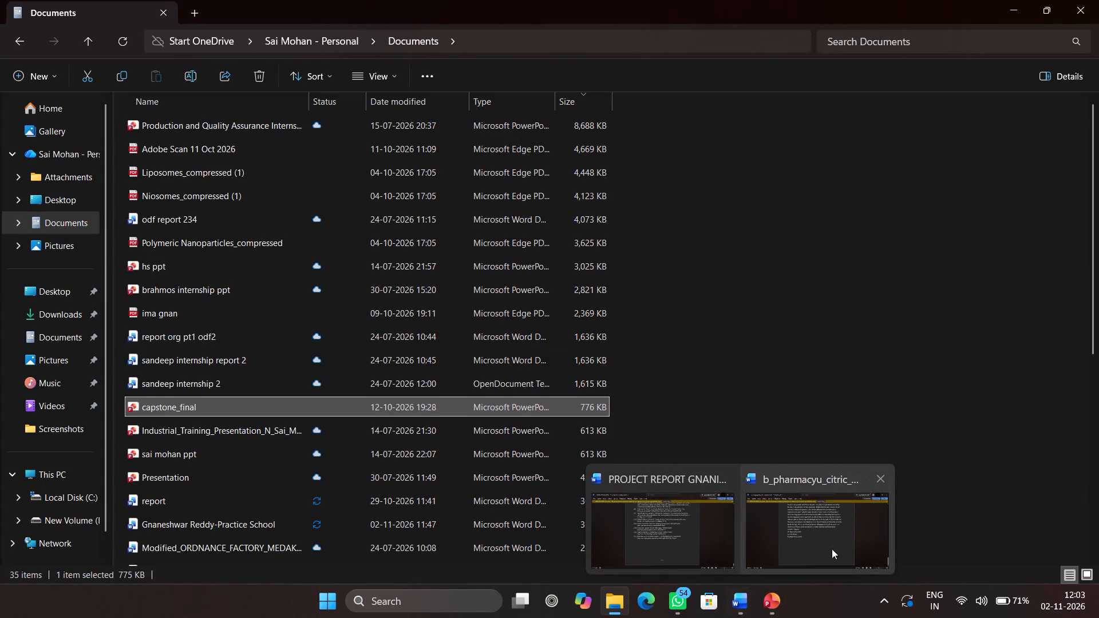
Switch to PowerPoint and save a copy of the presentation in the Documents folder as "Cross species Network Pharmacology".
{"action": "left_click", "coordinate": [768, 601]}
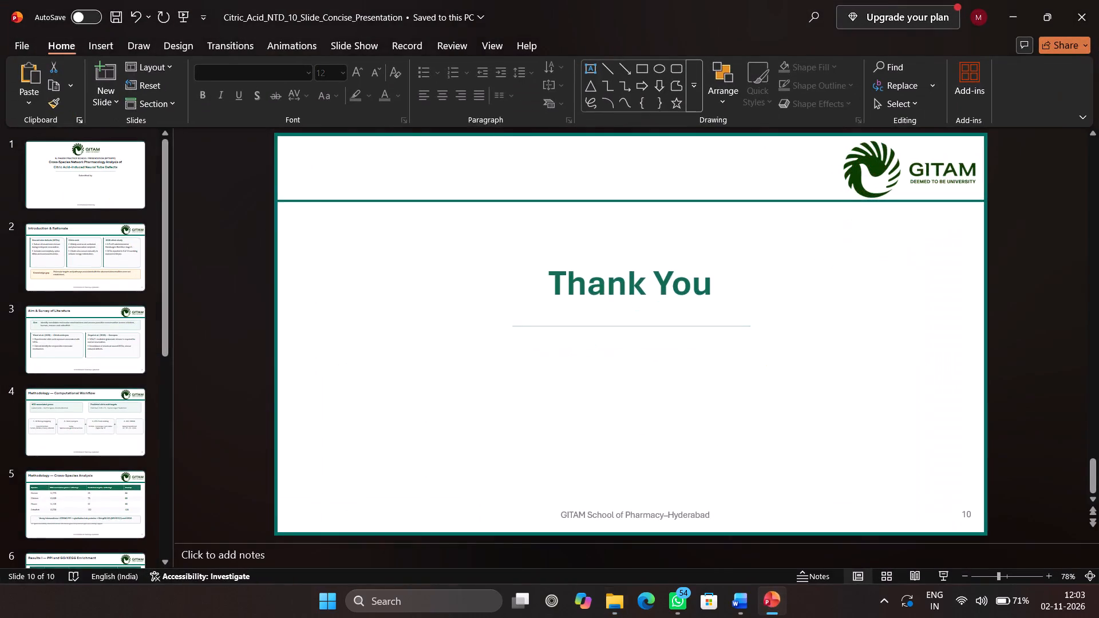
{"action": "left_click", "coordinate": [31, 45]}
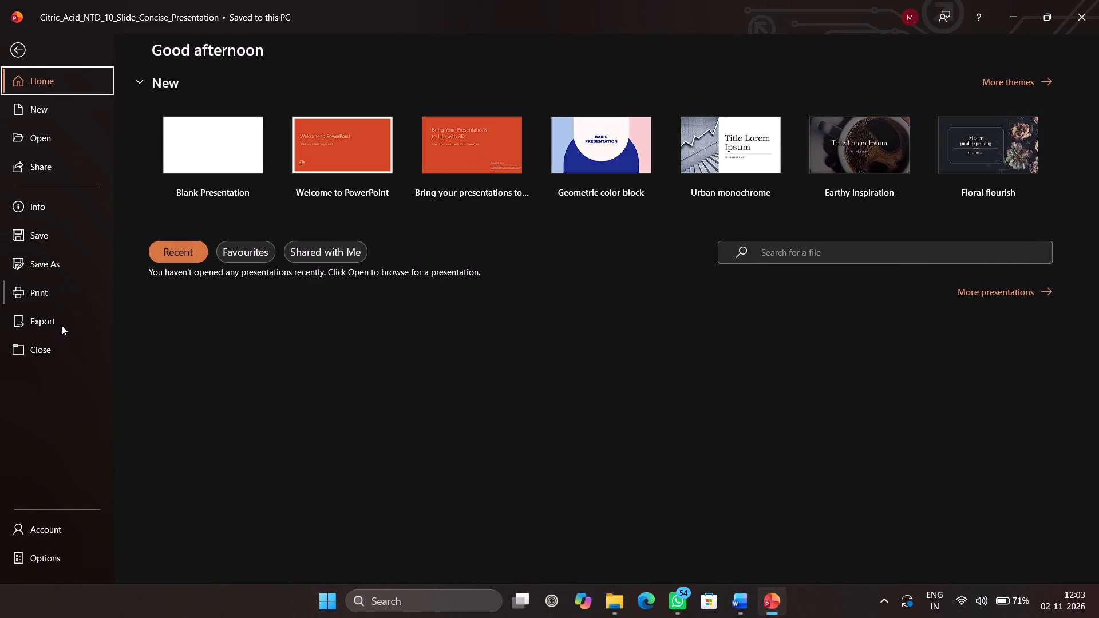
{"action": "left_click", "coordinate": [56, 269]}
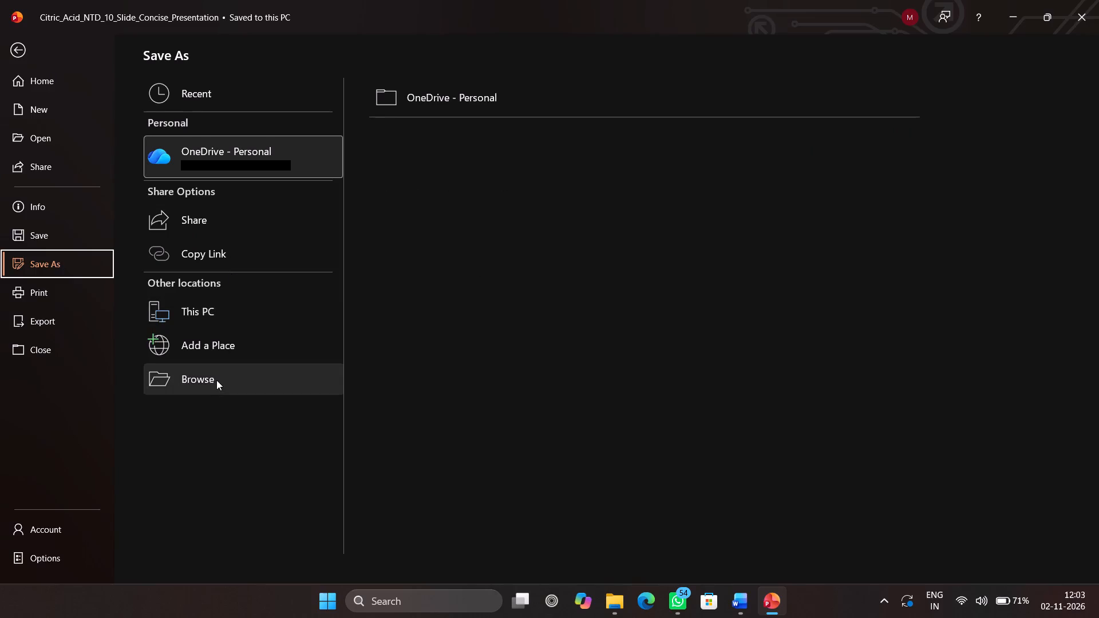
{"action": "left_click", "coordinate": [216, 380]}
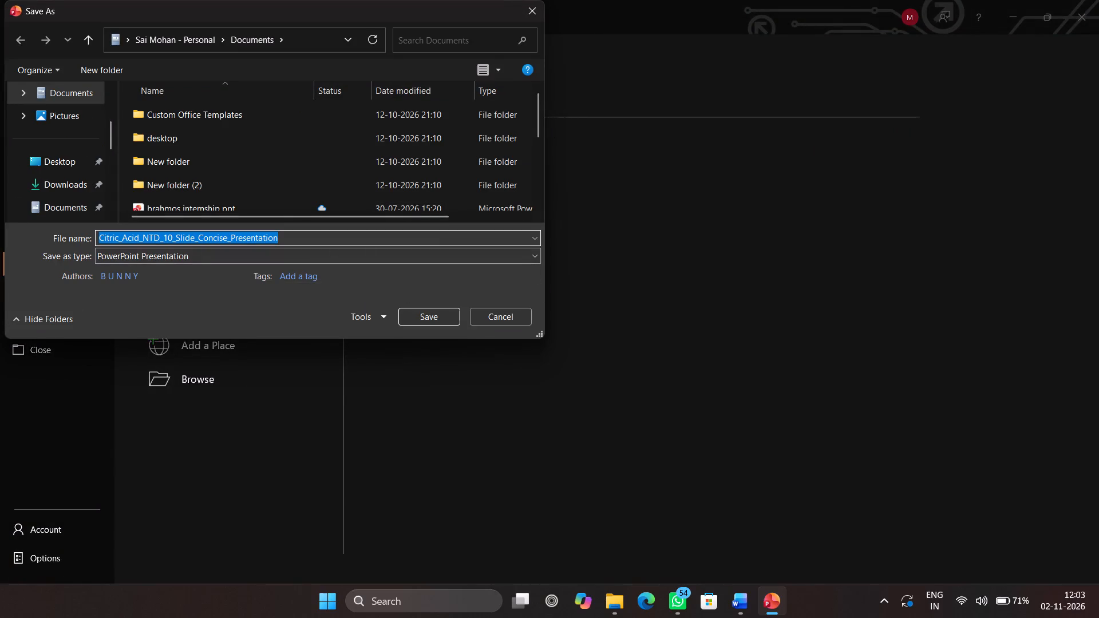
{"action": "key", "text": "BackSpace"}
{"action": "type", "text": "Cross species"}
{"action": "key", "text": "space"}
{"action": "type", "text": "Netweo"}
{"action": "key", "text": "BackSpace"}
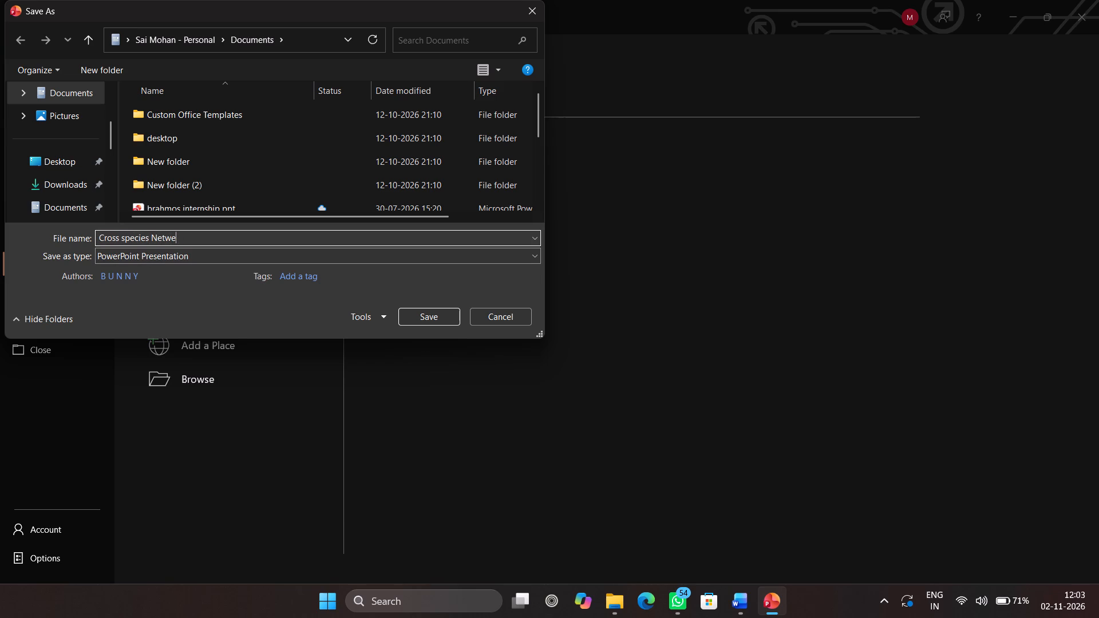
{"action": "key", "text": "BackSpace"}
{"action": "type", "text": "ork p"}
{"action": "key", "text": "BackSpace"}
{"action": "type", "text": "Pharmacology"}
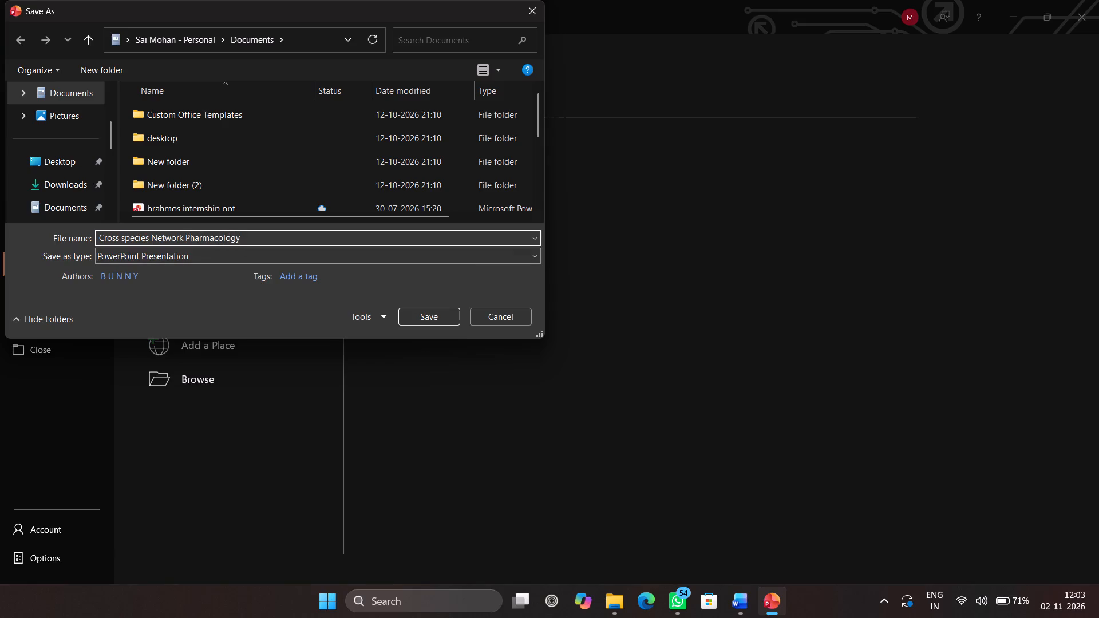
{"action": "key", "text": "Return"}
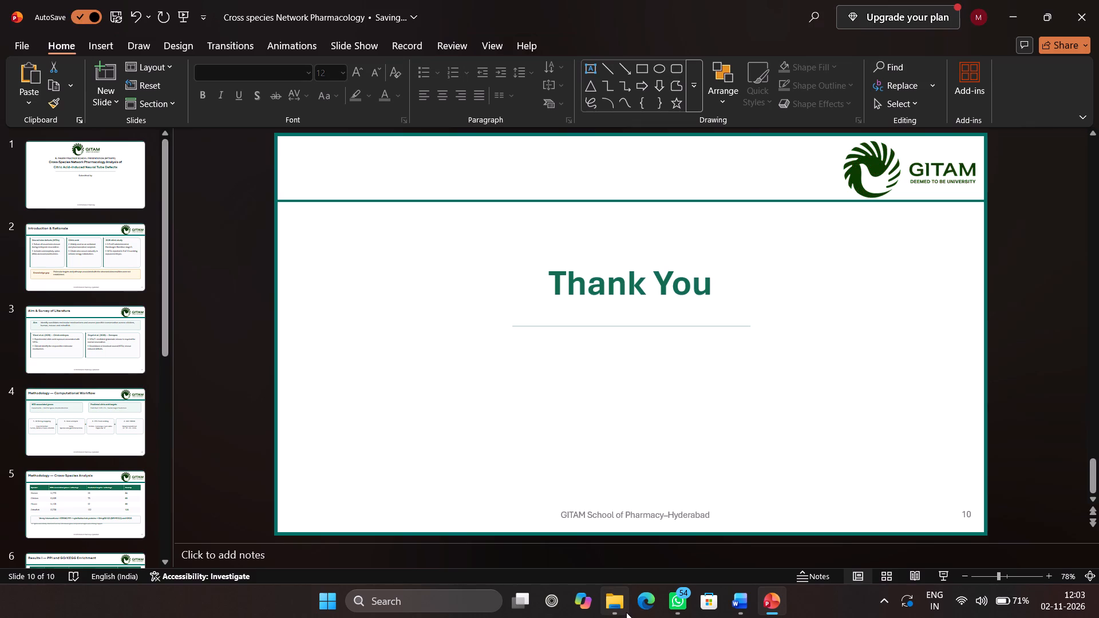
In File Explorer's Documents folder, select the "Cross species Network Pharmacology" presentation and start transferring it to another open app.
{"action": "left_click", "coordinate": [626, 612]}
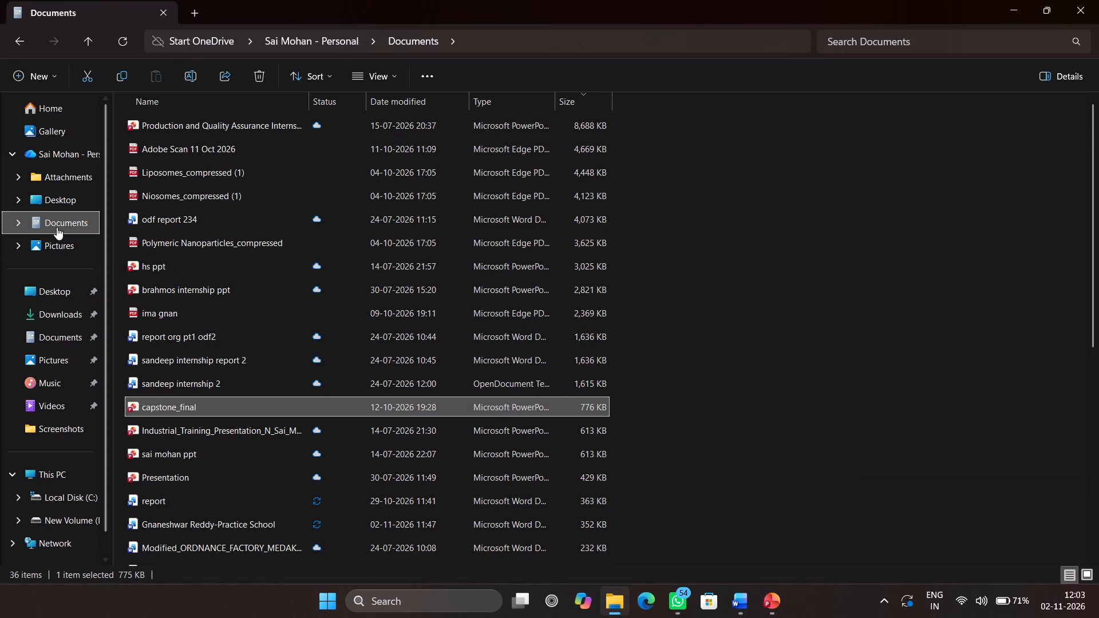
{"action": "left_click", "coordinate": [57, 225]}
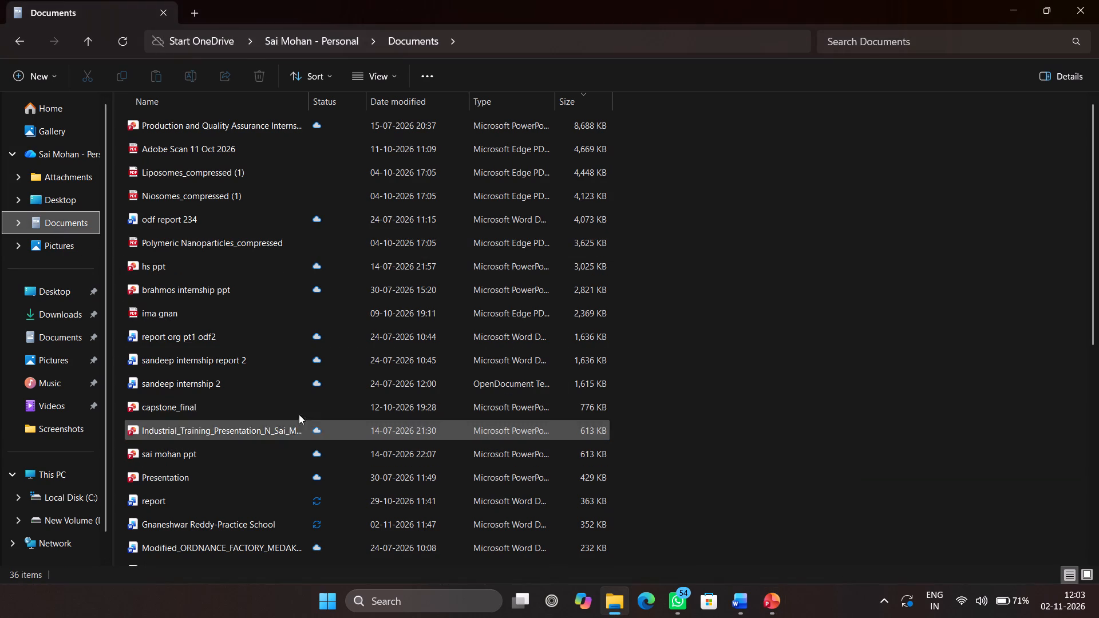
{"action": "scroll", "coordinate": [335, 331], "scroll_direction": "up", "scroll_amount": 7}
{"action": "scroll", "coordinate": [335, 331], "scroll_direction": "down", "scroll_amount": 7}
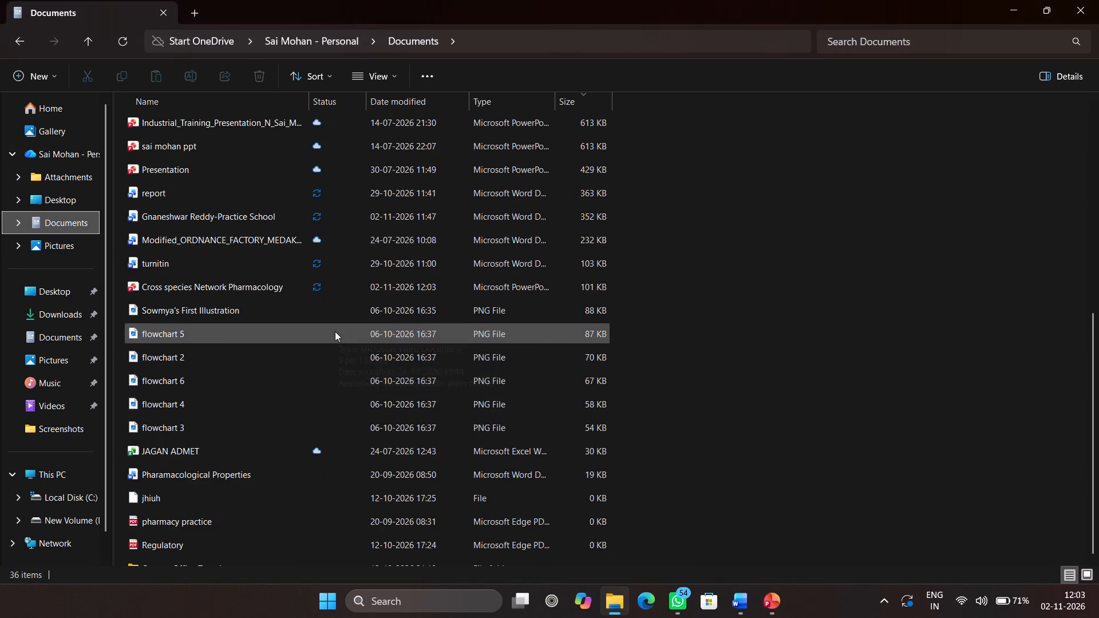
{"action": "scroll", "coordinate": [335, 331], "scroll_direction": "up", "scroll_amount": 1}
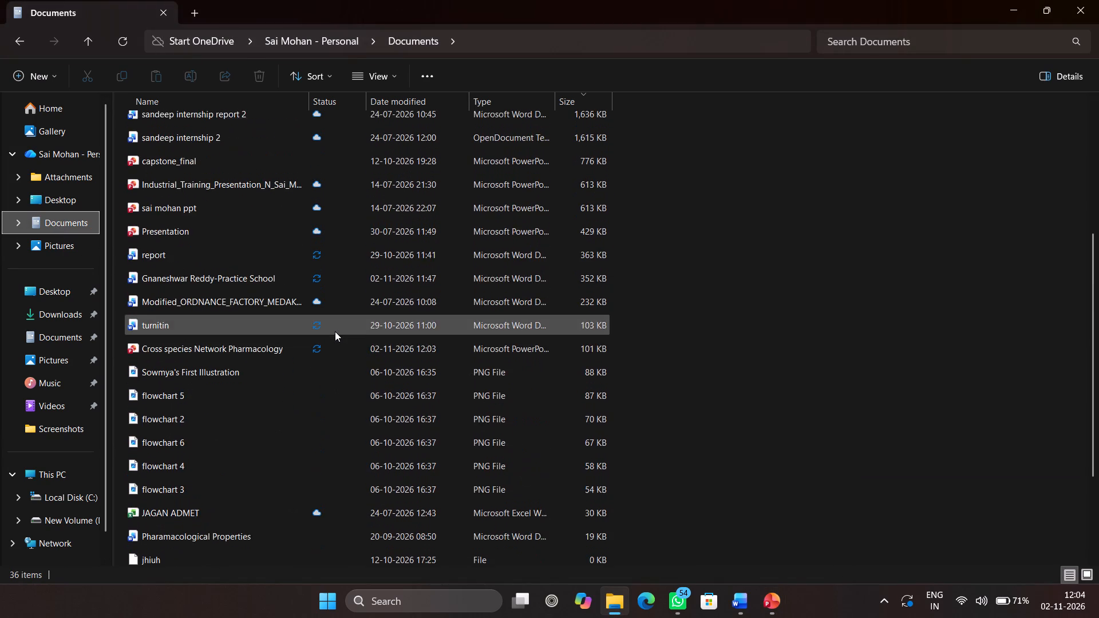
{"action": "scroll", "coordinate": [335, 331], "scroll_direction": "up", "scroll_amount": 1}
{"action": "left_click", "coordinate": [268, 347]}
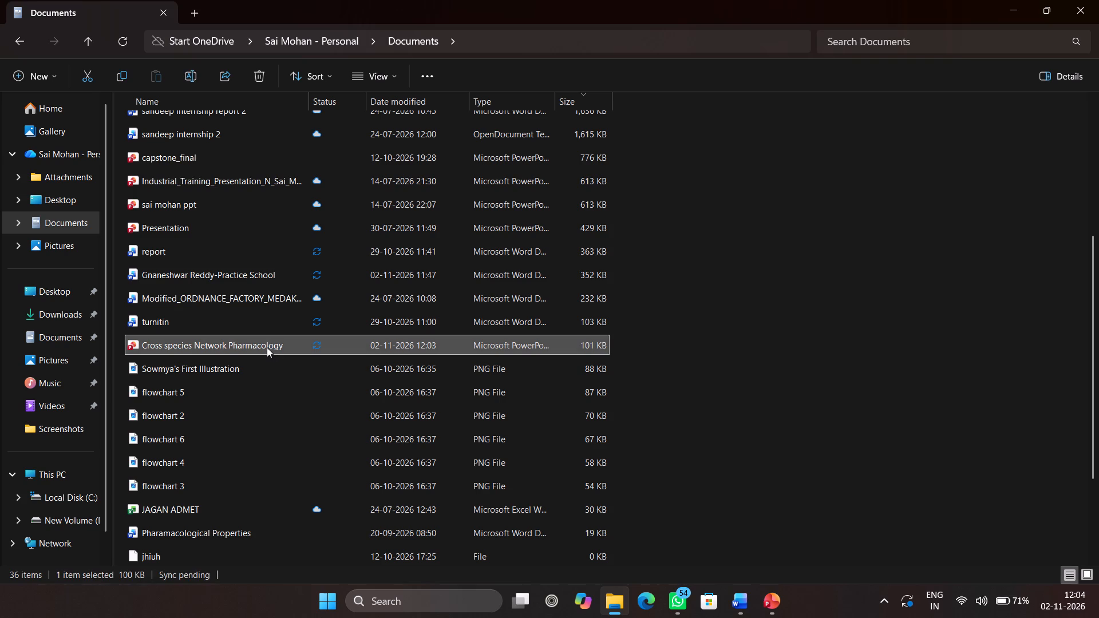
{"action": "left_click", "coordinate": [266, 348]}
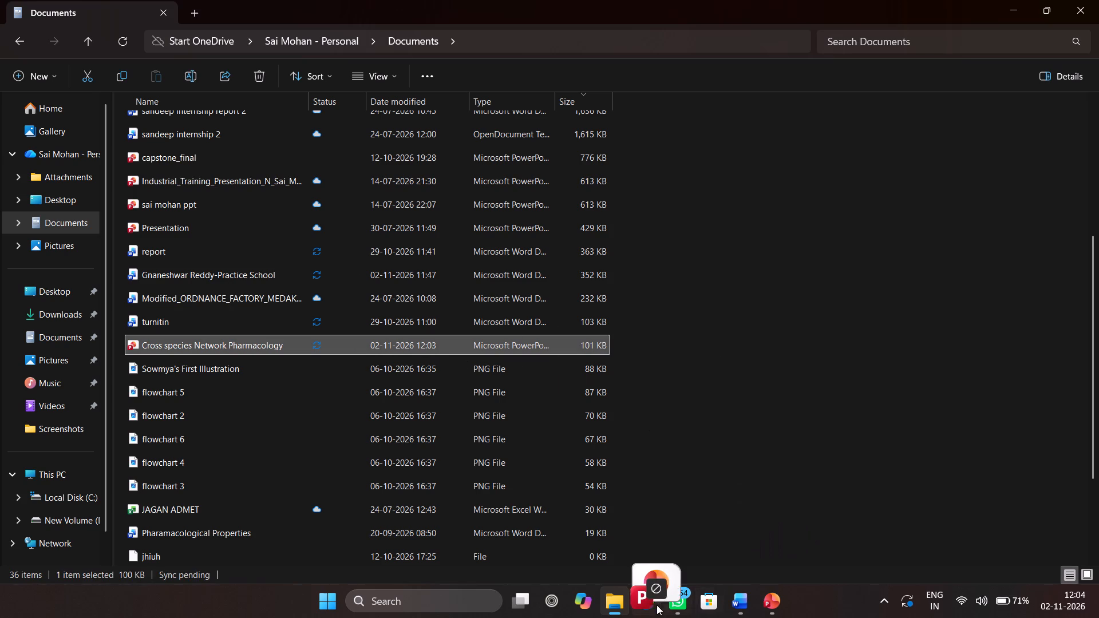